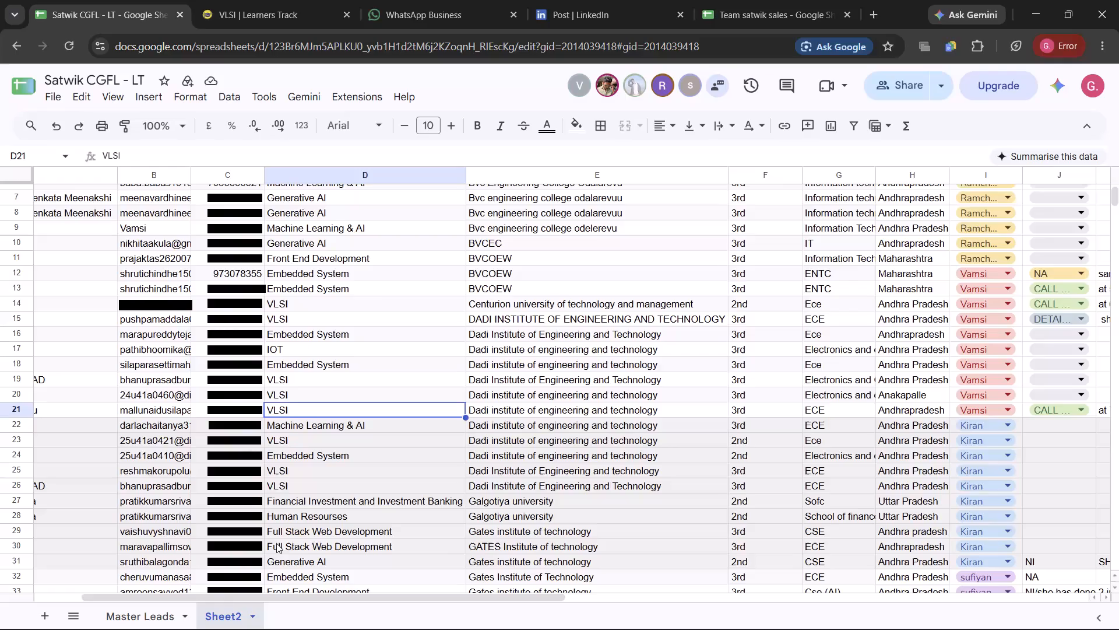
# Review the lead rows in Sheet2, examining the assigned caller, call status and remarks columns.
pyautogui.scroll(-7, 340, 520)
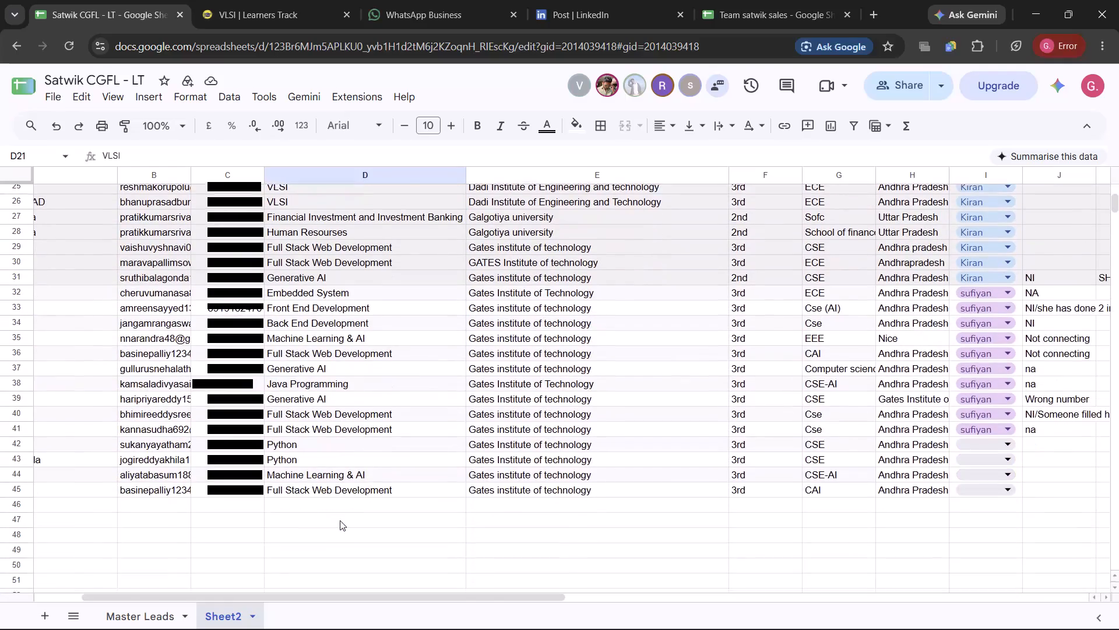
pyautogui.scroll(-1, 340, 520)
pyautogui.hscroll(-4, 340, 520)
pyautogui.scroll(6, 340, 520)
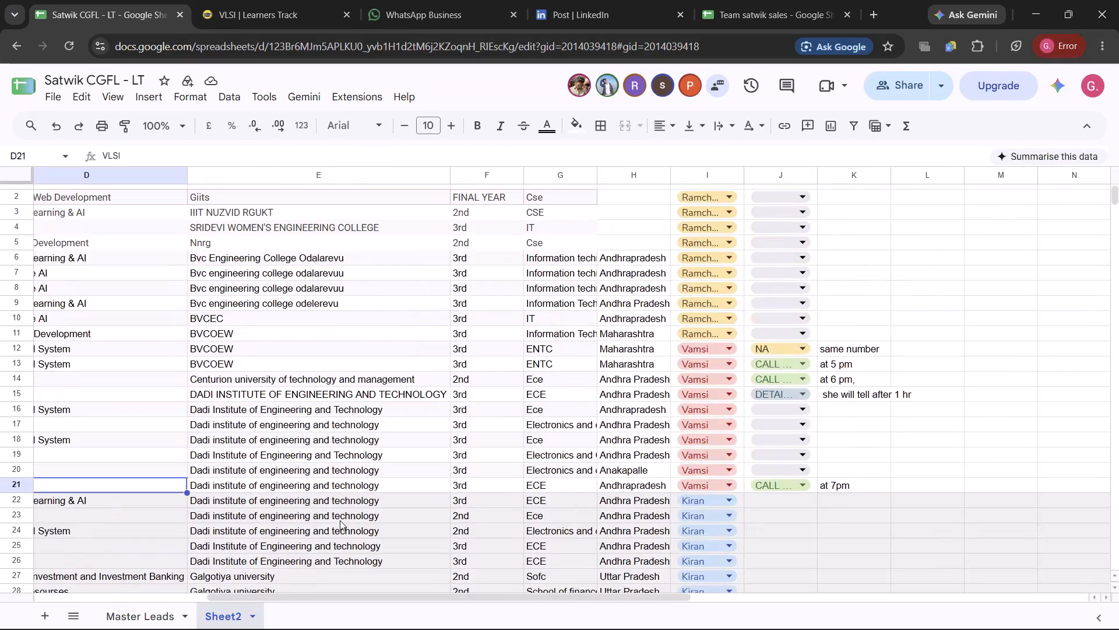
pyautogui.scroll(1, 340, 520)
pyautogui.scroll(-1, 340, 520)
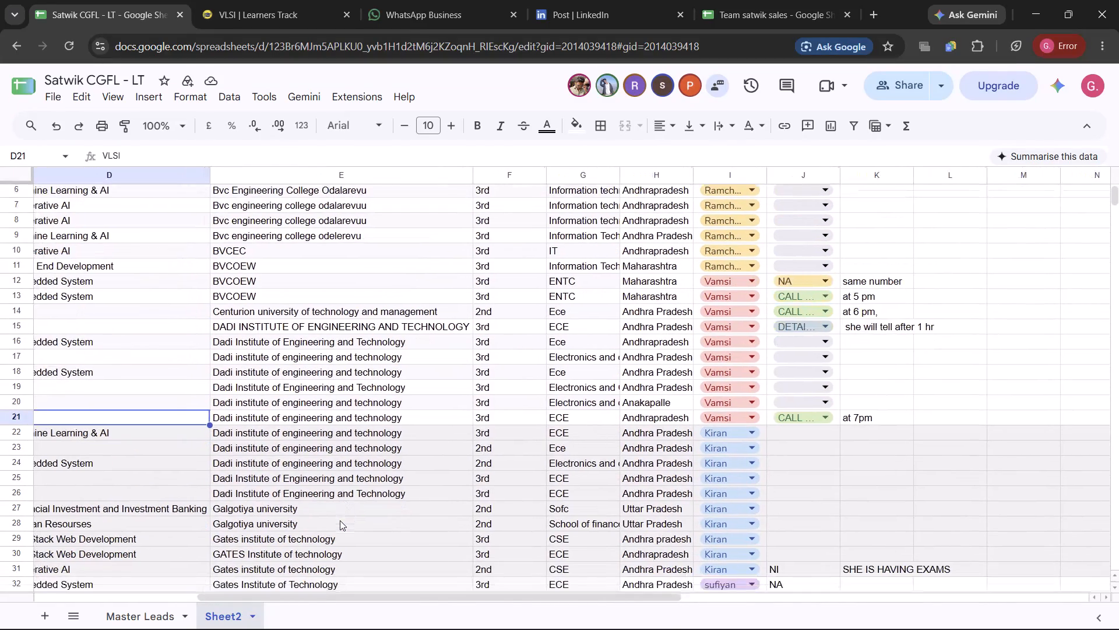
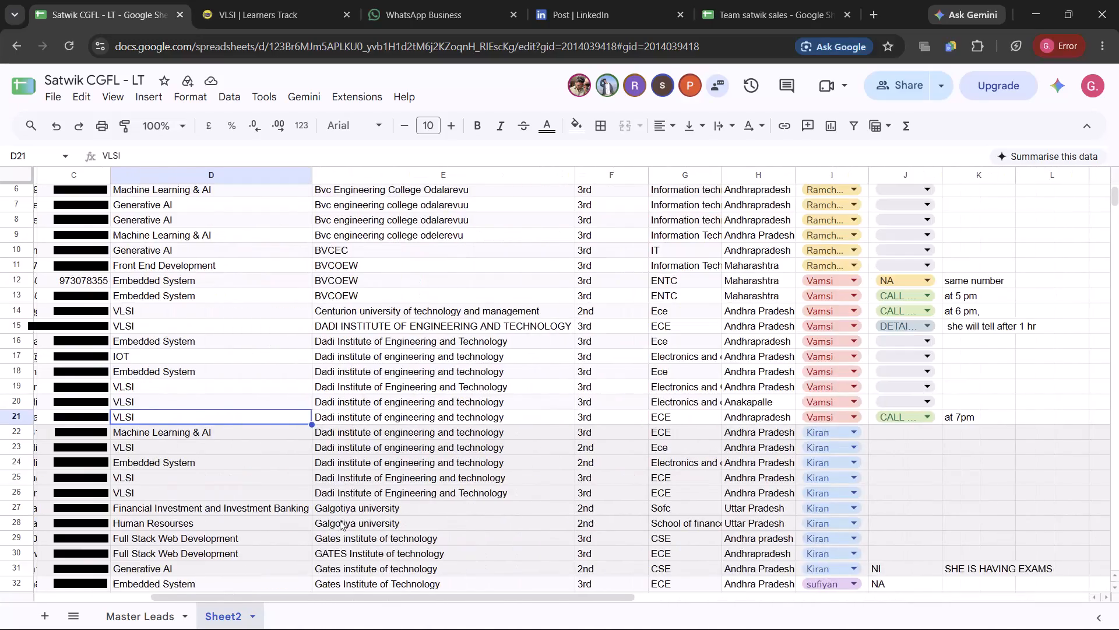
# Examine the assigned caller, status and remarks columns in Sheet2, from the Dadi institute leads down past the Gates institute leads.
pyautogui.hscroll(-5, 340, 520)
pyautogui.scroll(-1, 340, 520)
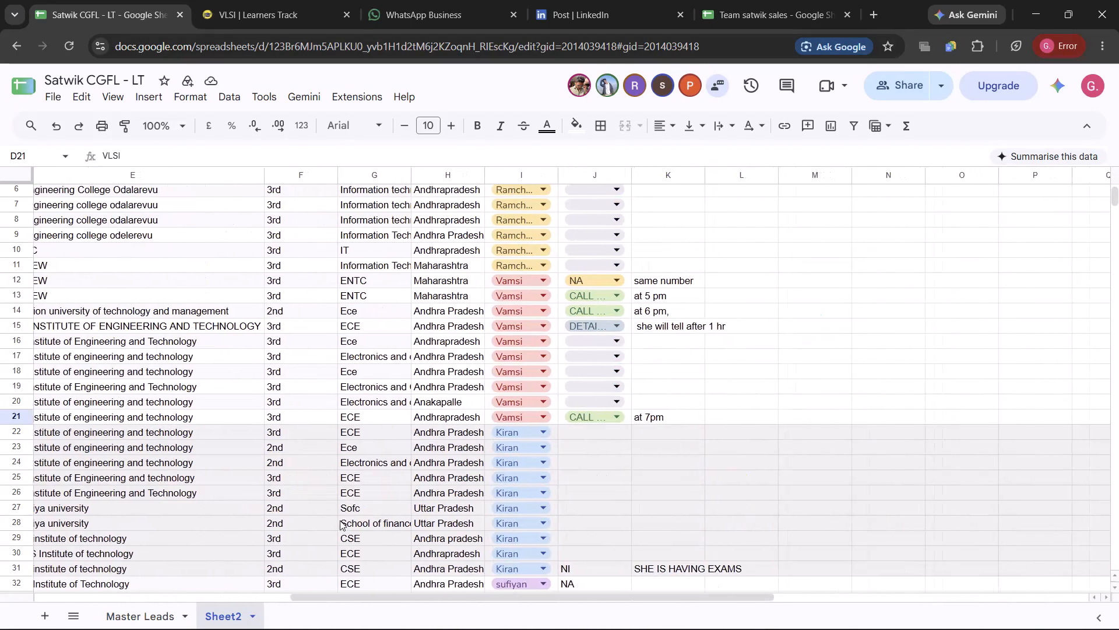
pyautogui.scroll(-4, 340, 520)
pyautogui.hscroll(-2, 340, 520)
pyautogui.scroll(-1, 340, 520)
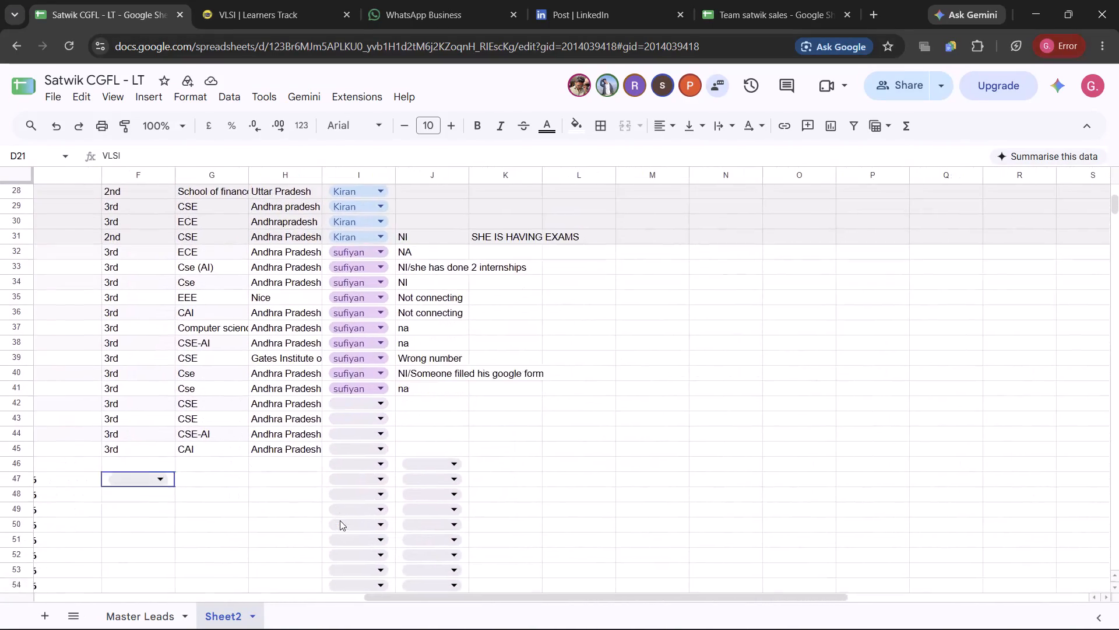
pyautogui.scroll(-3, 340, 520)
pyautogui.hscroll(-3, 340, 520)
pyautogui.scroll(-3, 340, 520)
pyautogui.hscroll(1, 340, 520)
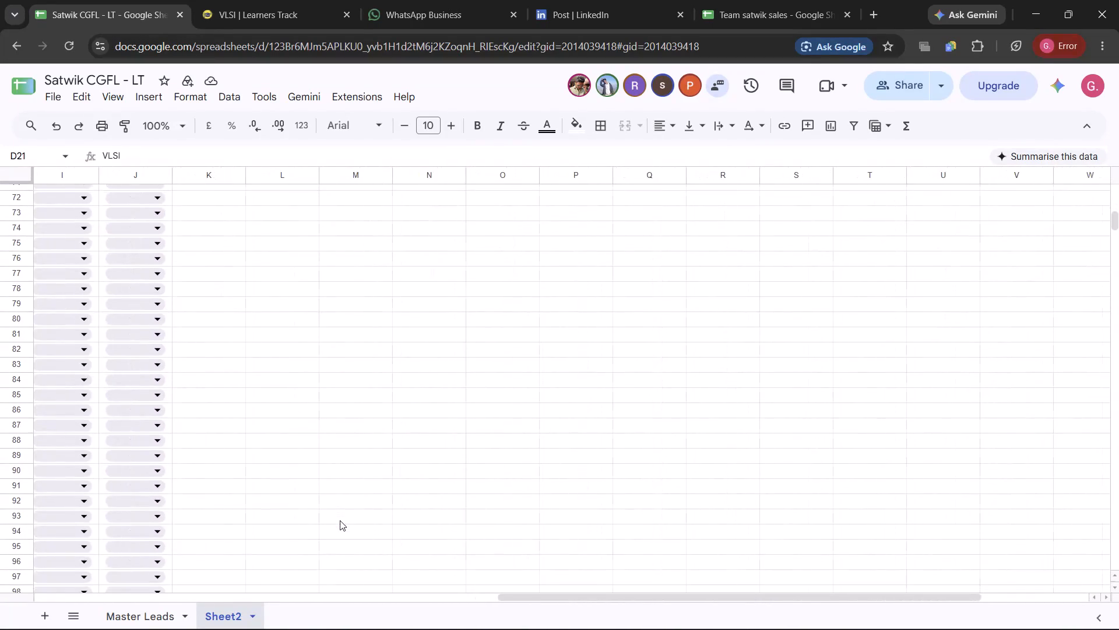
# Examine the GVPCE Internship & Career Hub 2026 rows below the Gates institute leads, comparing their contact, college and caller columns.
pyautogui.hscroll(7, 340, 520)
pyautogui.scroll(2, 340, 520)
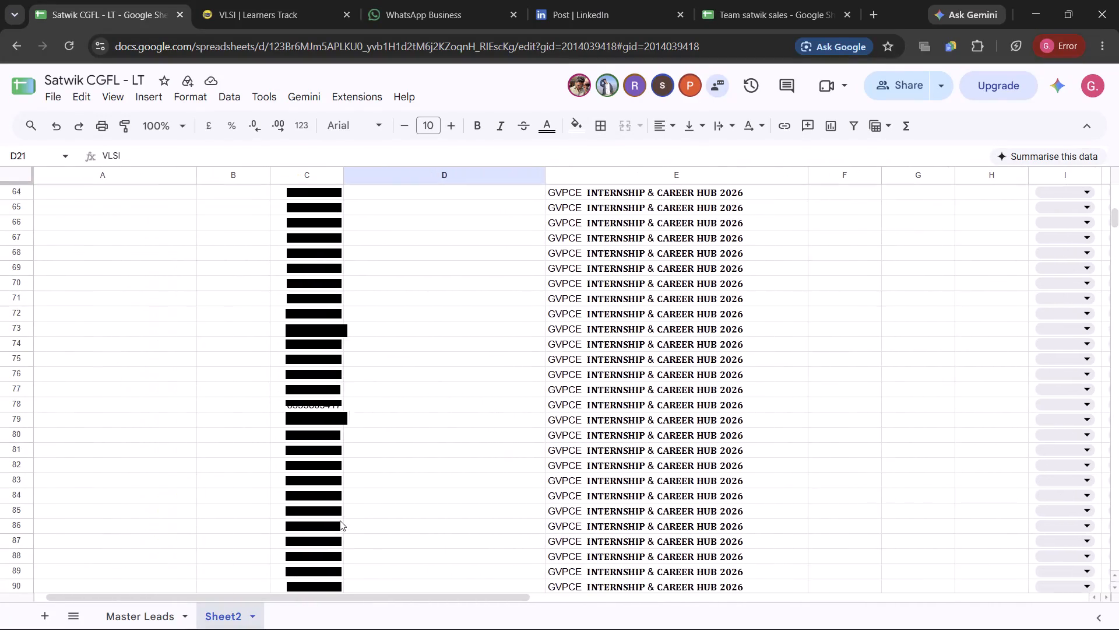
pyautogui.scroll(3, 340, 520)
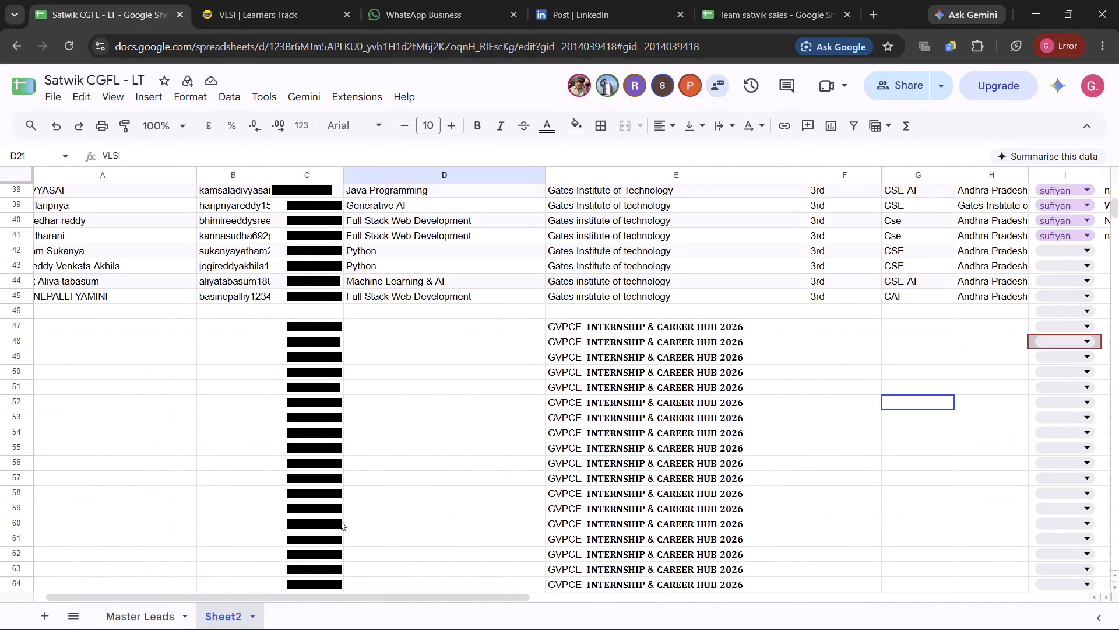
pyautogui.hscroll(-1, 340, 520)
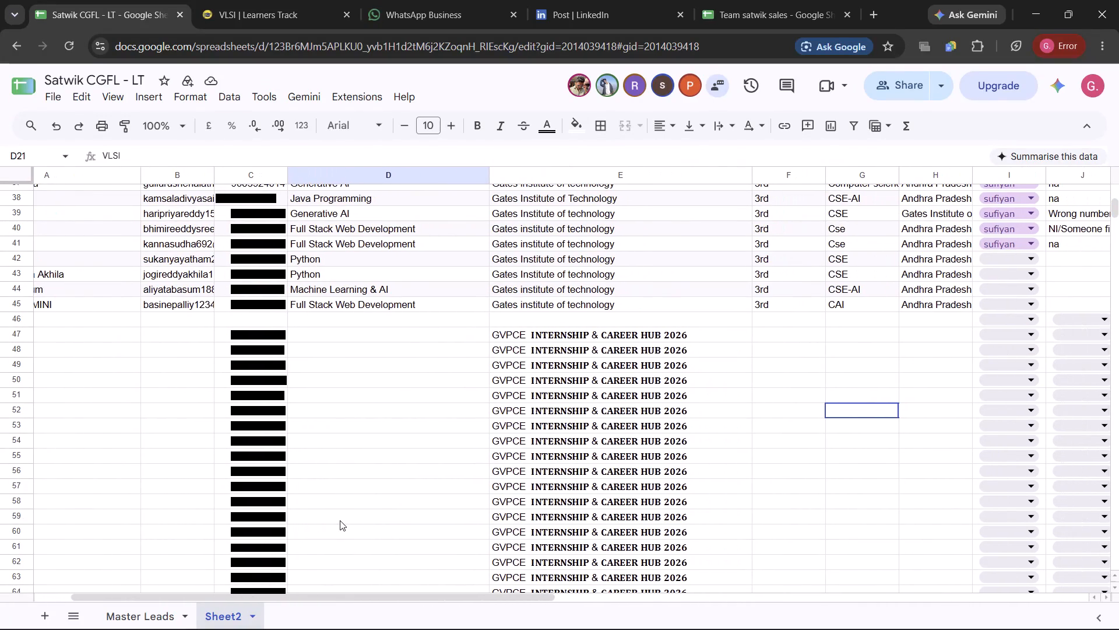
pyautogui.hscroll(5, 340, 520)
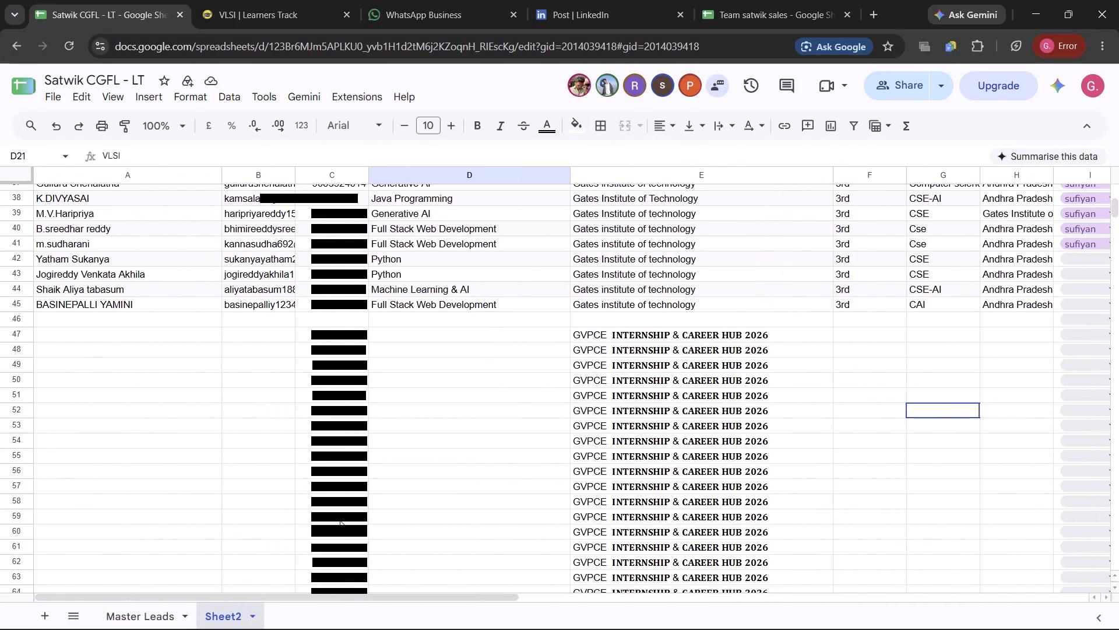
pyautogui.hscroll(-1, 340, 520)
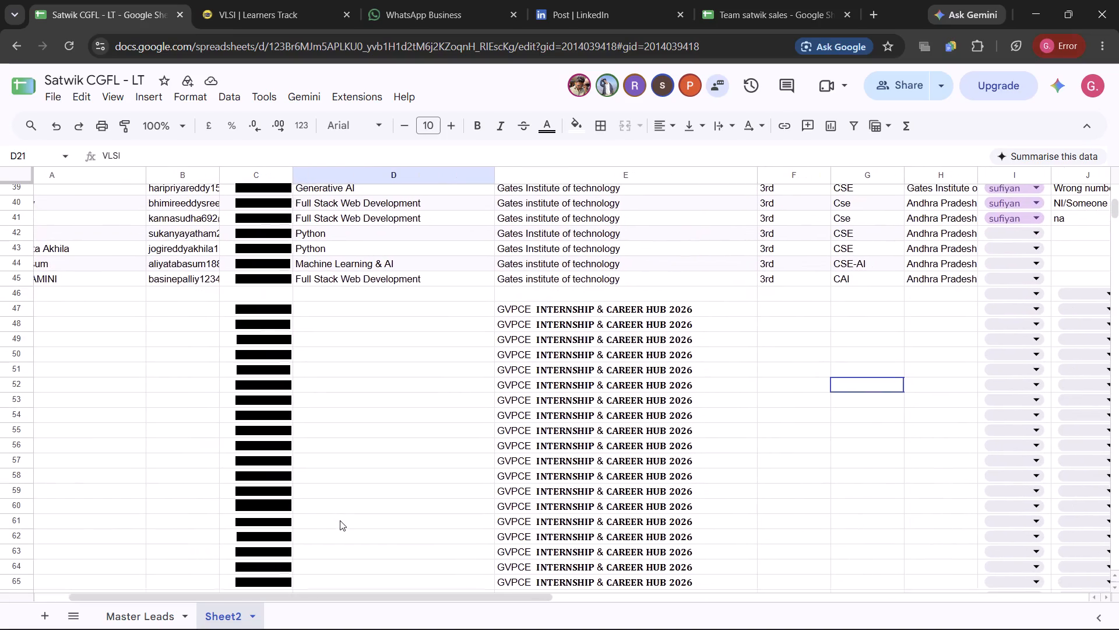
pyautogui.hscroll(-1, 340, 520)
pyautogui.scroll(-8, 340, 520)
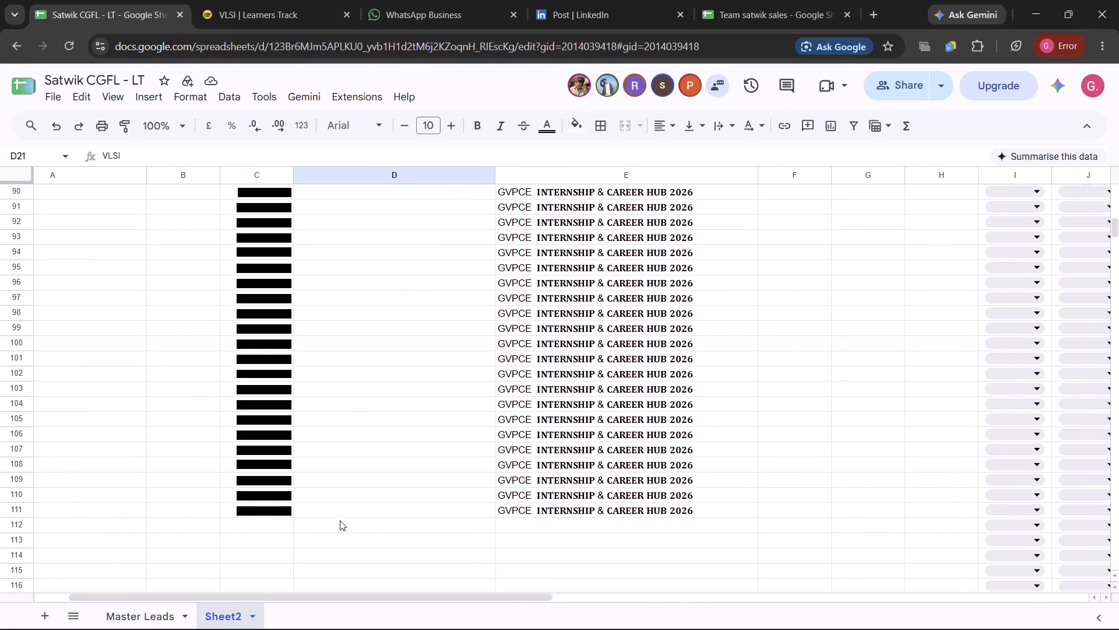
pyautogui.scroll(-1, 340, 520)
pyautogui.scroll(10, 340, 520)
pyautogui.scroll(-3, 340, 520)
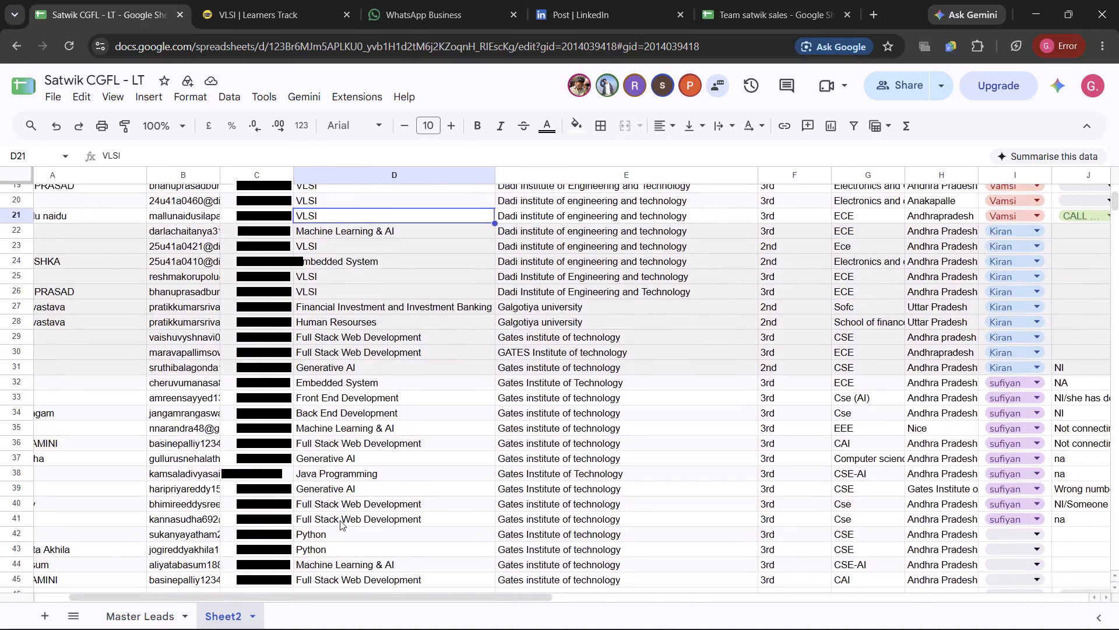
pyautogui.scroll(-3, 340, 520)
pyautogui.scroll(3, 340, 520)
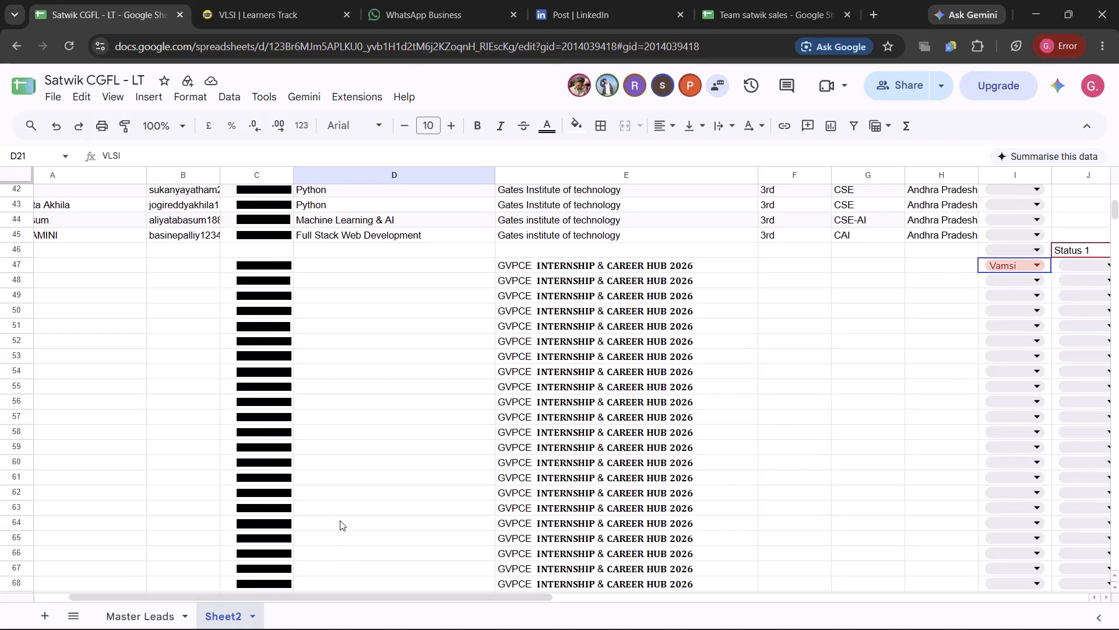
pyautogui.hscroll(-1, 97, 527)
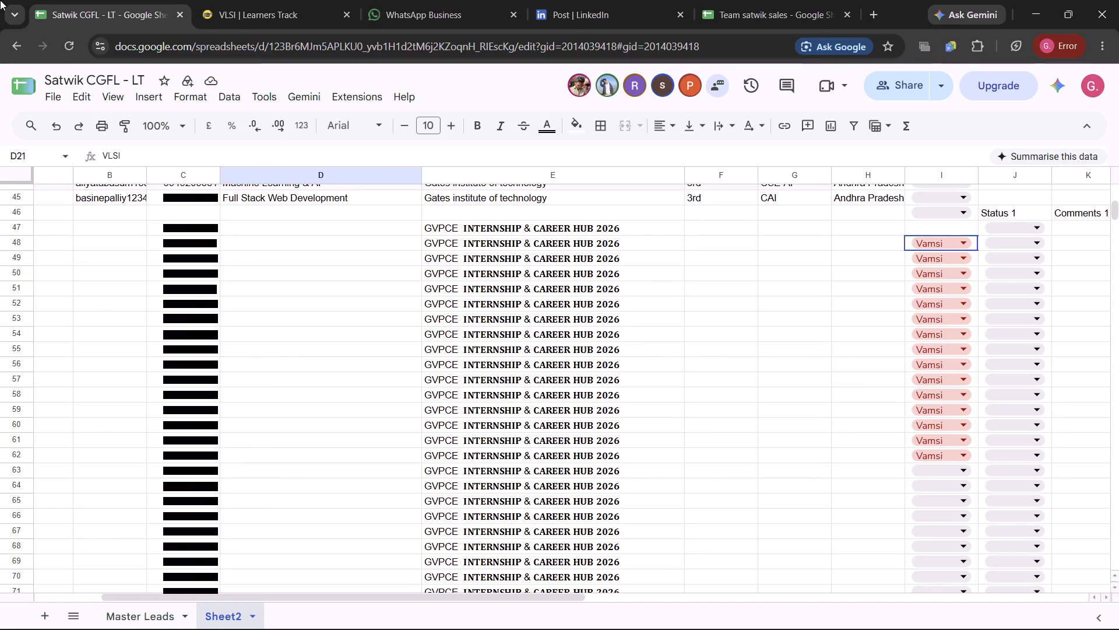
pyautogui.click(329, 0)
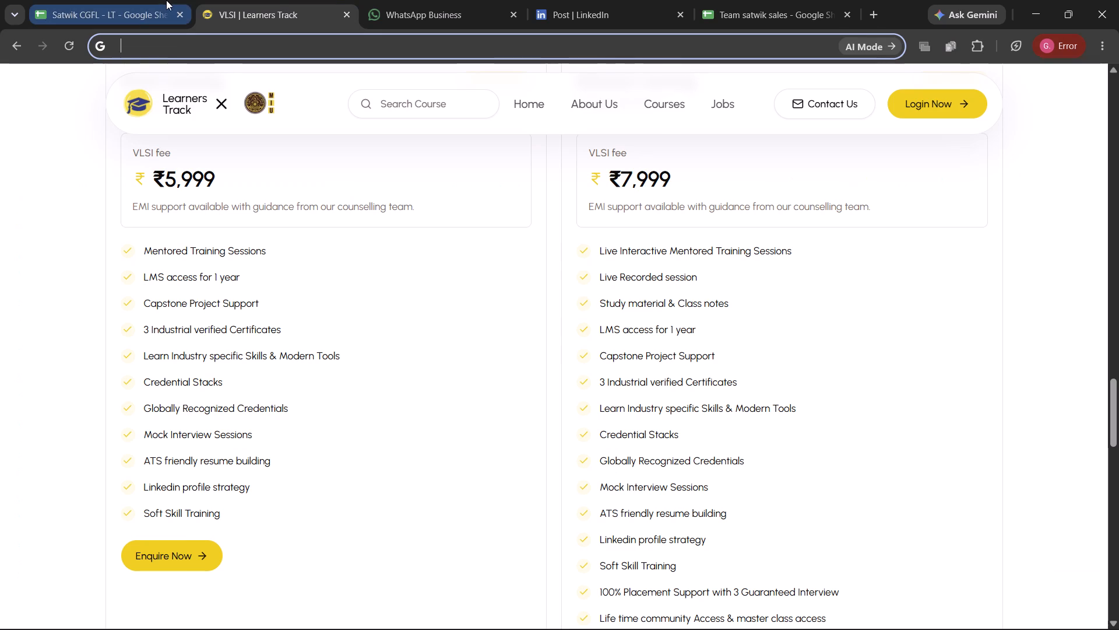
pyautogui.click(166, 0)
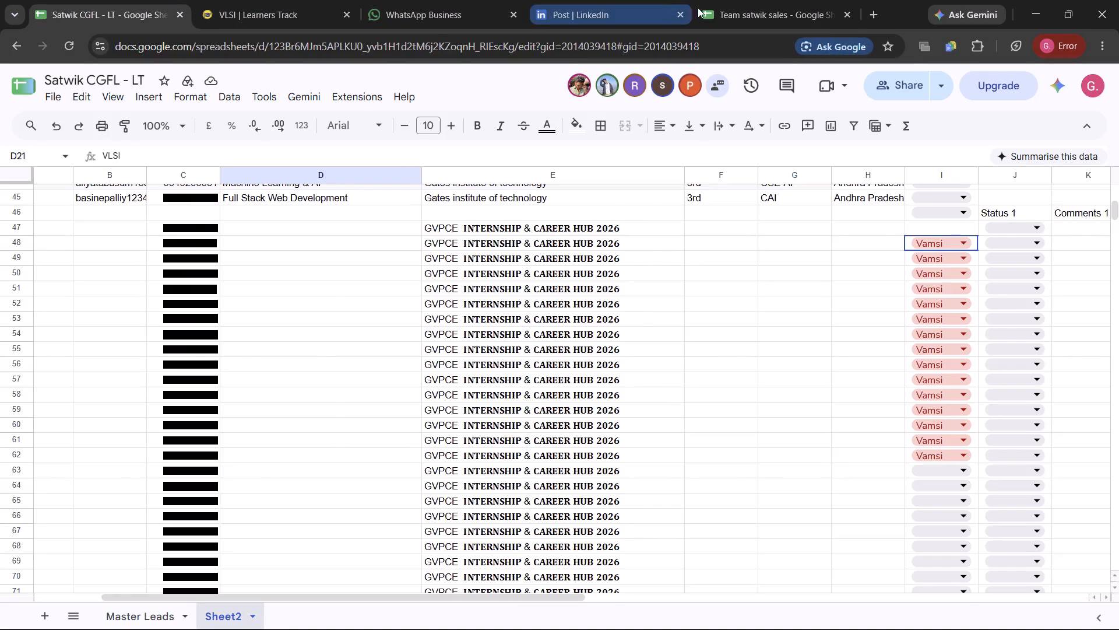
# Switch to the Team satwik sales spreadsheet and examine the Vamsi sheet's contact and call status columns around the SVNIT 1st Year CSE section.
pyautogui.click(721, 13)
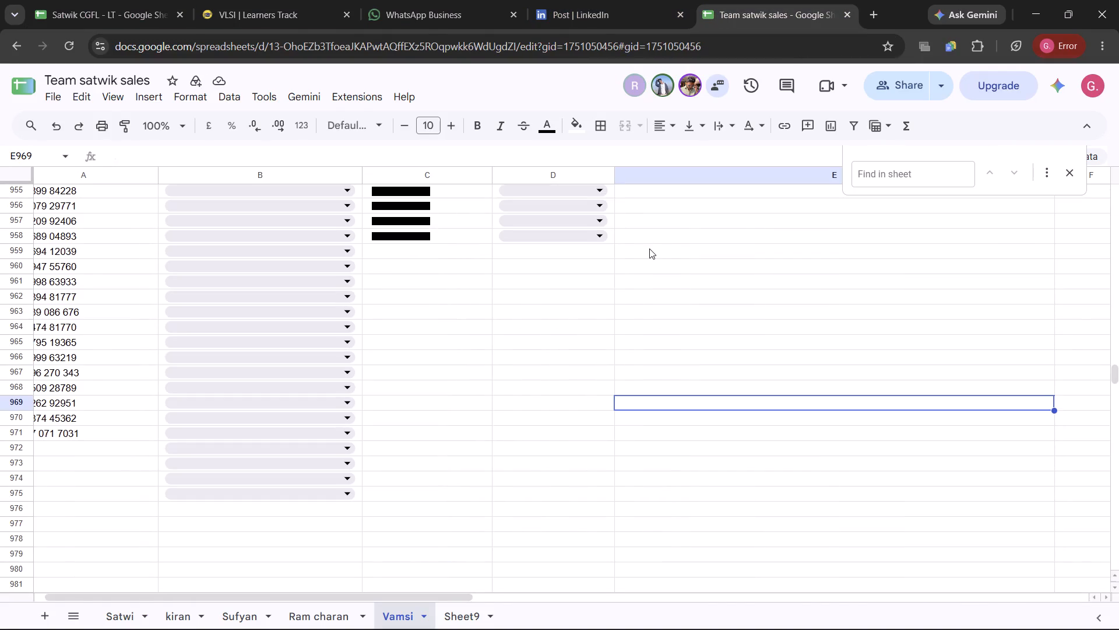
pyautogui.scroll(10, 649, 249)
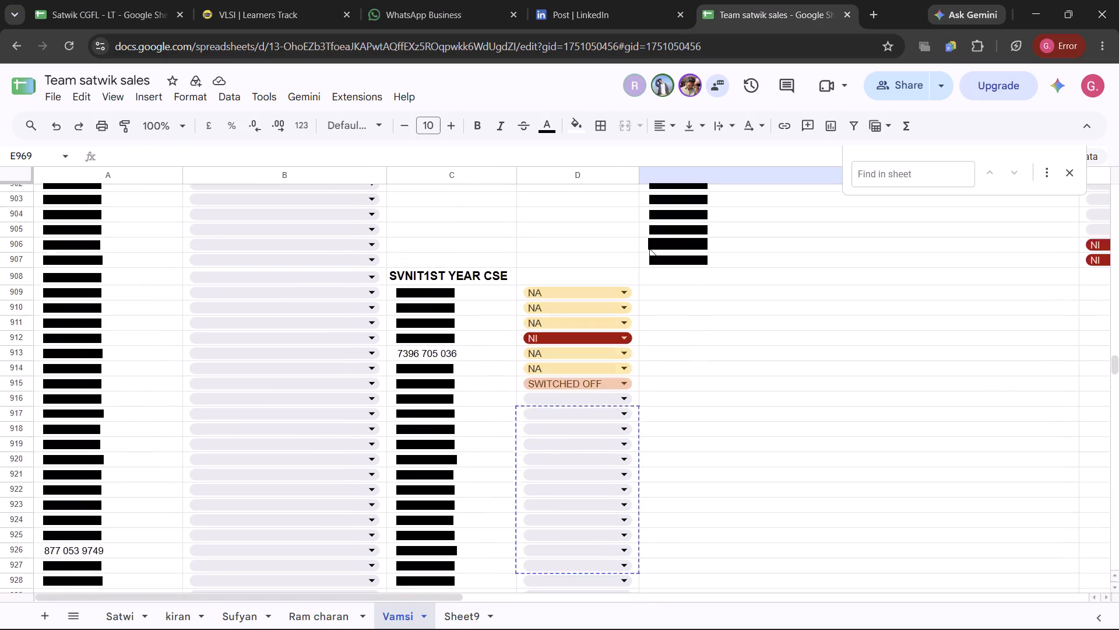
pyautogui.scroll(1, 649, 249)
pyautogui.hscroll(-4, 649, 249)
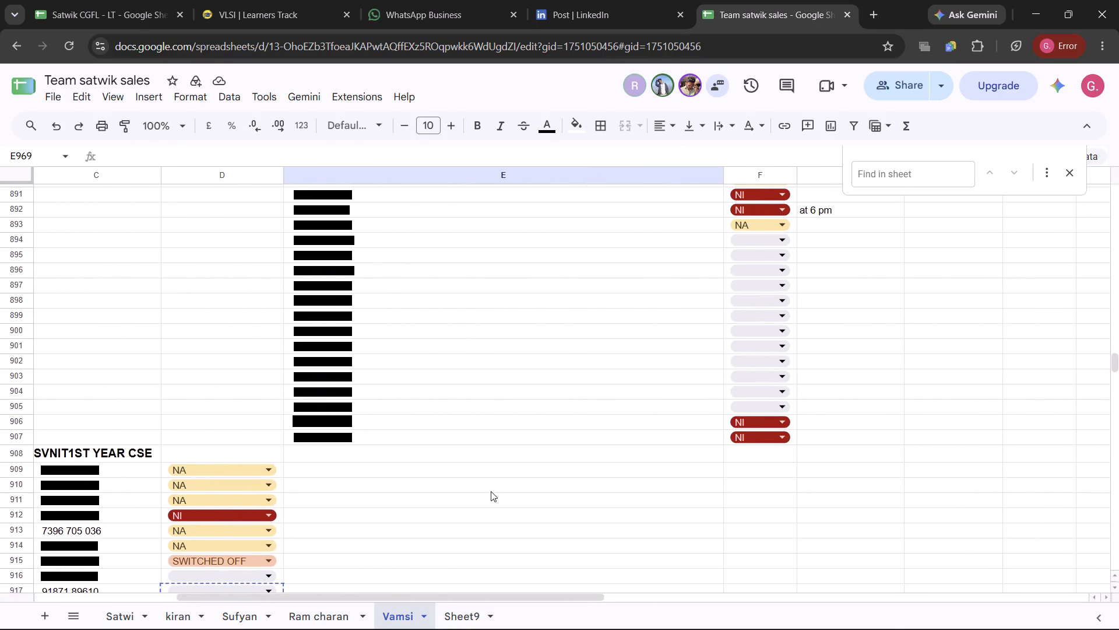
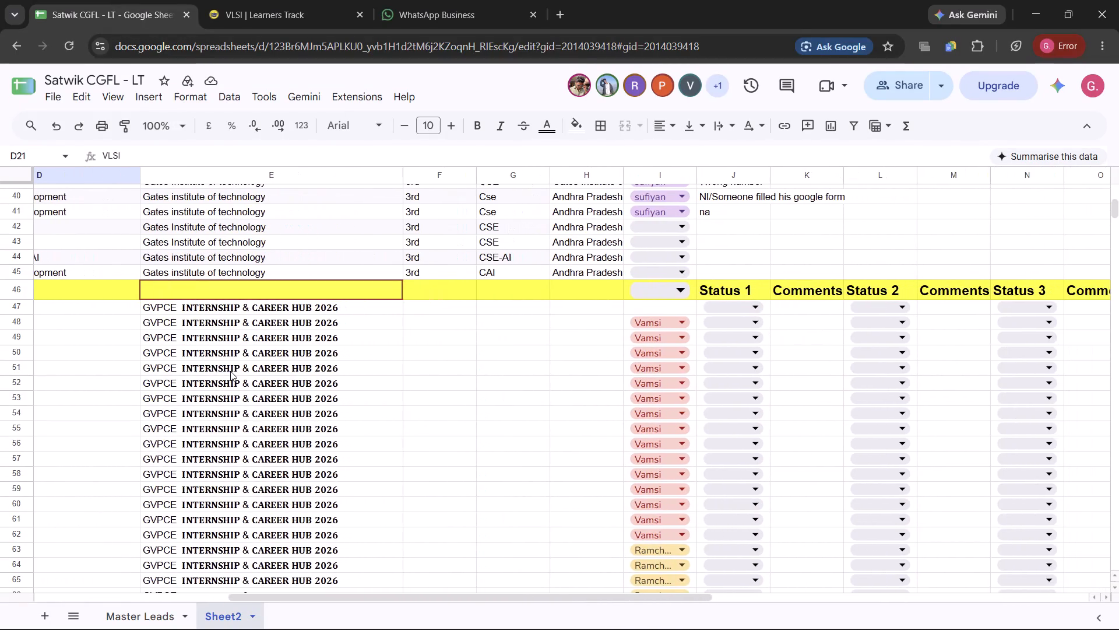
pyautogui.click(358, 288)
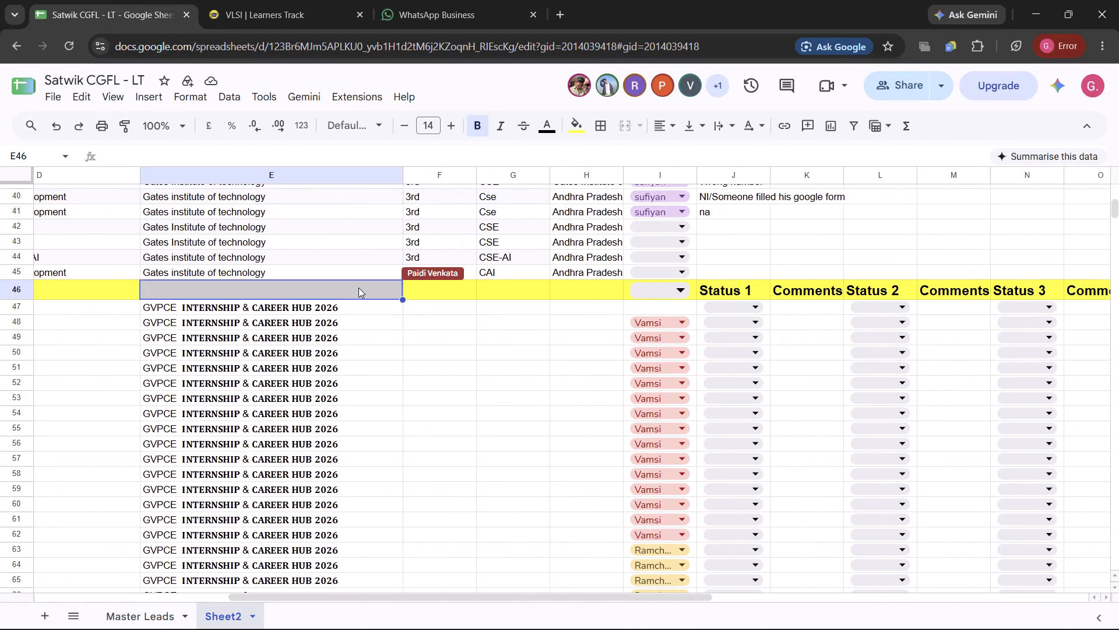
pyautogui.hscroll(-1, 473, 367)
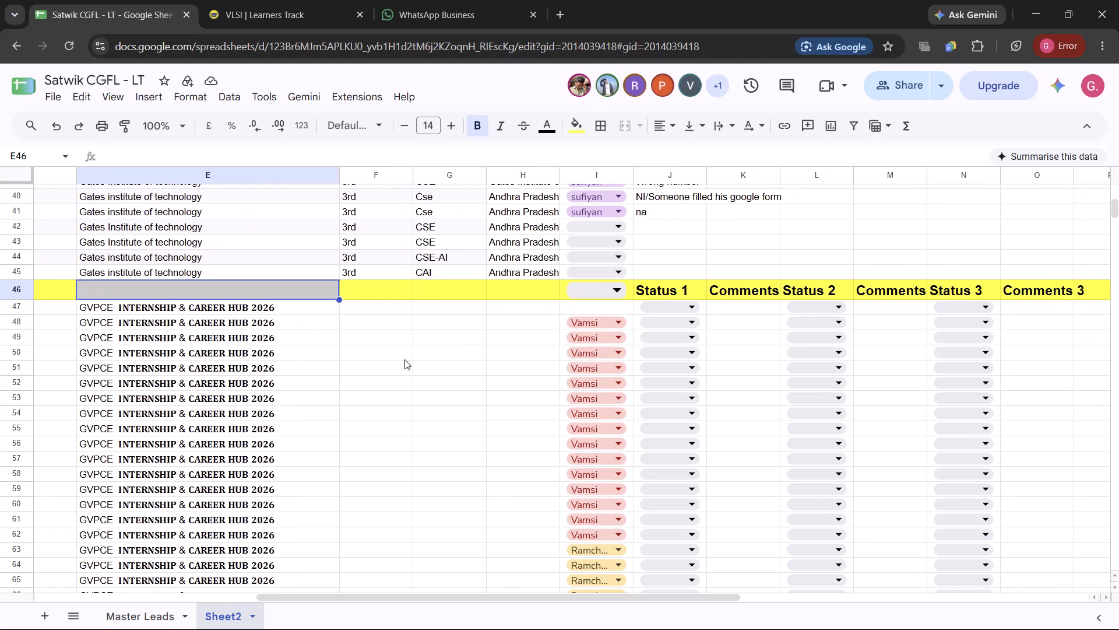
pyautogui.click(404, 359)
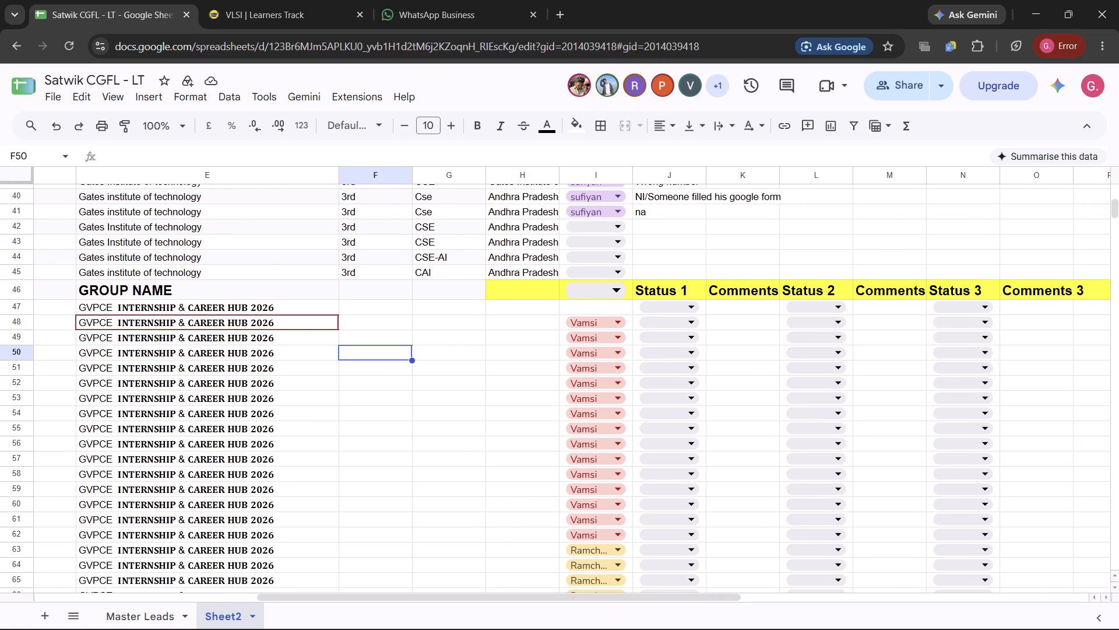
# Return to the Gates institute leads and select the empty status cell in row 42, the first row without a caller.
pyautogui.scroll(2, 404, 359)
pyautogui.click(682, 411)
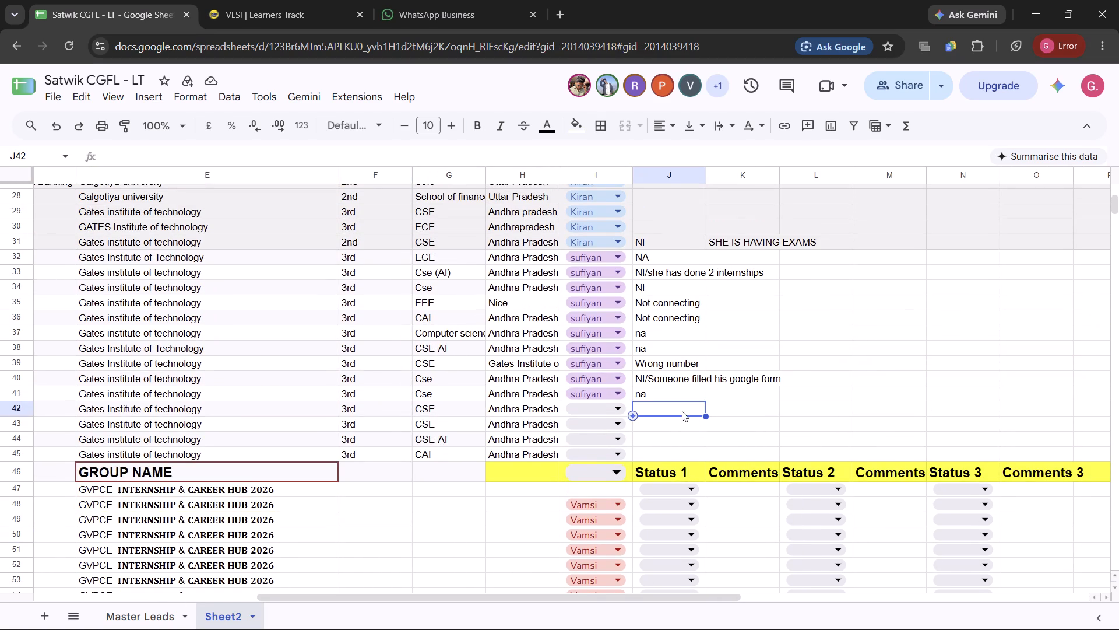
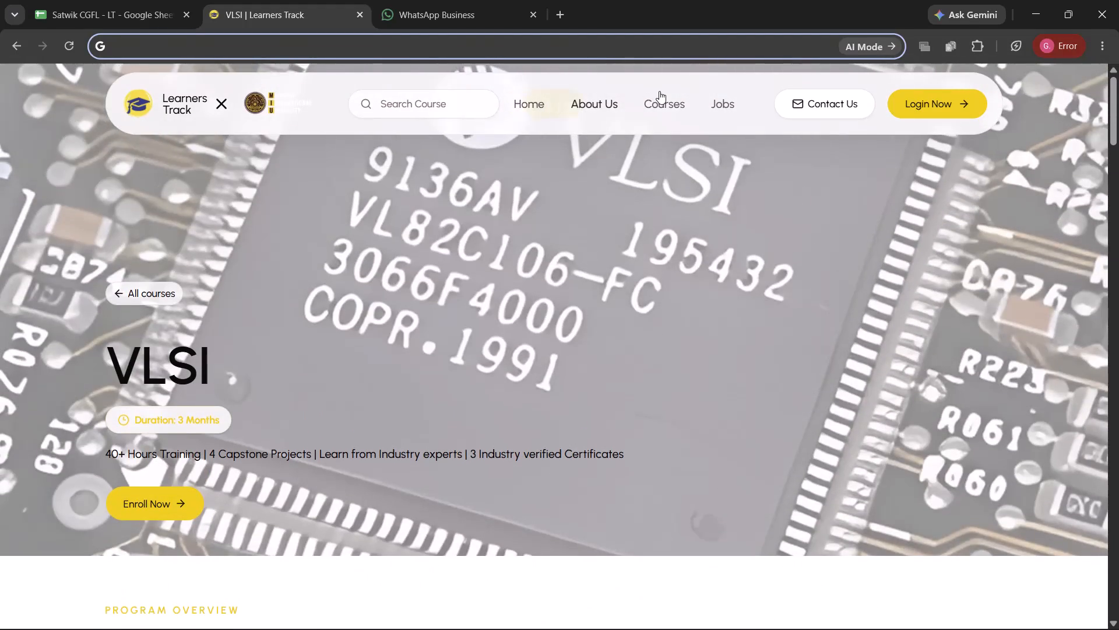
# Open the Full stack web development course from the Learners Track course catalogue and examine its overview, curriculum and sample certificates.
pyautogui.click(662, 89)
pyautogui.scroll(-5, 583, 325)
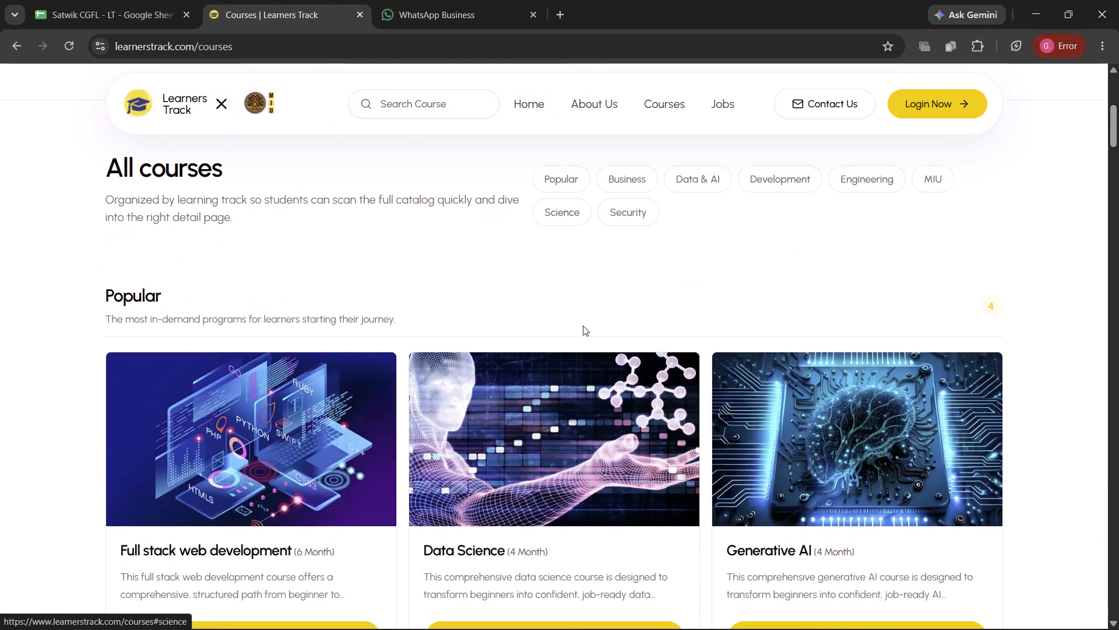
pyautogui.click(281, 442)
pyautogui.scroll(-5, 885, 446)
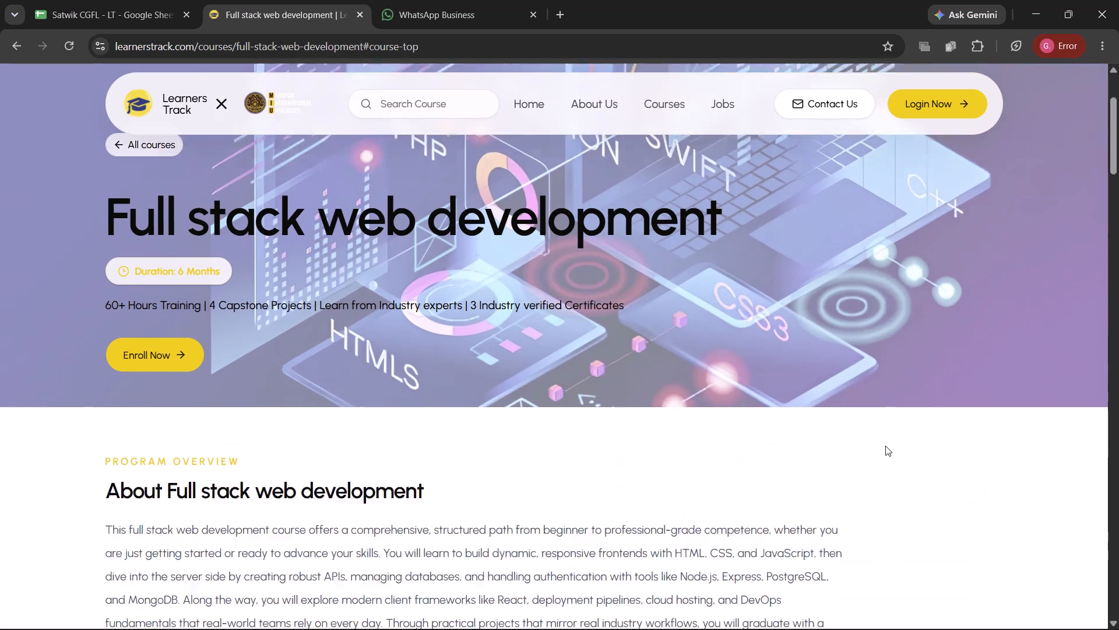
pyautogui.scroll(-7, 885, 446)
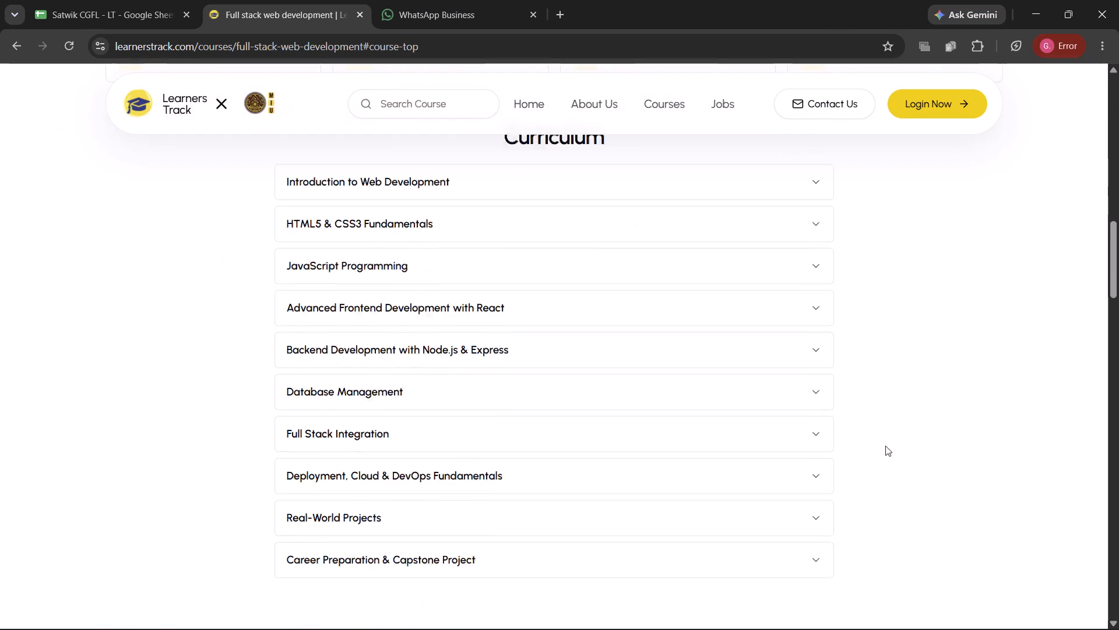
pyautogui.scroll(-2, 885, 446)
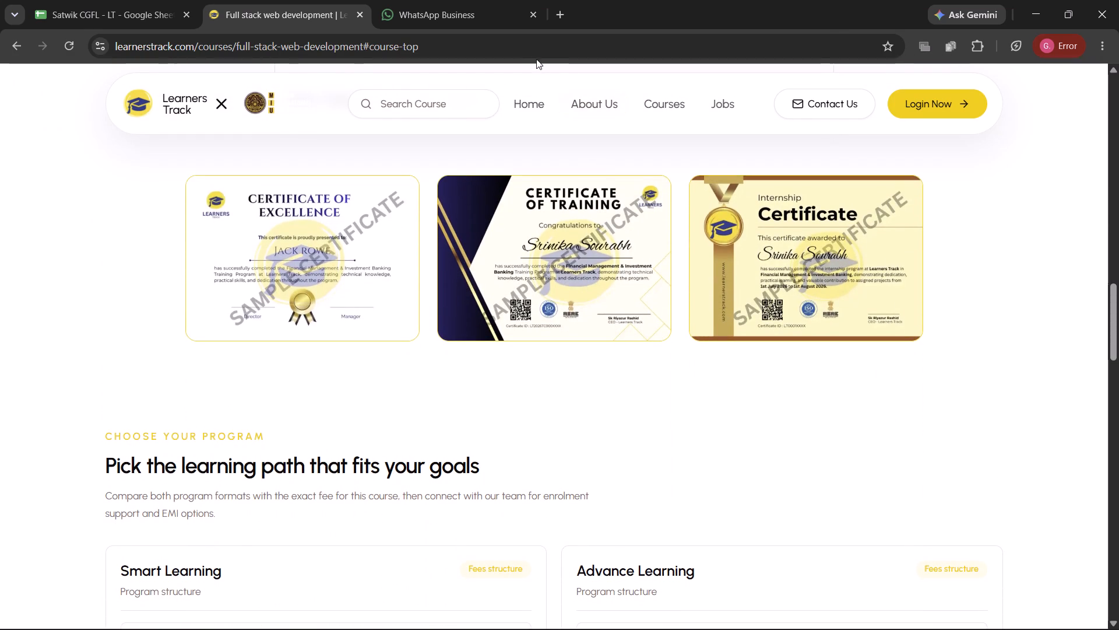
# Select the web address of the Full stack web development course page.
pyautogui.click(530, 48)
pyautogui.hotkey('shift', 'Left')
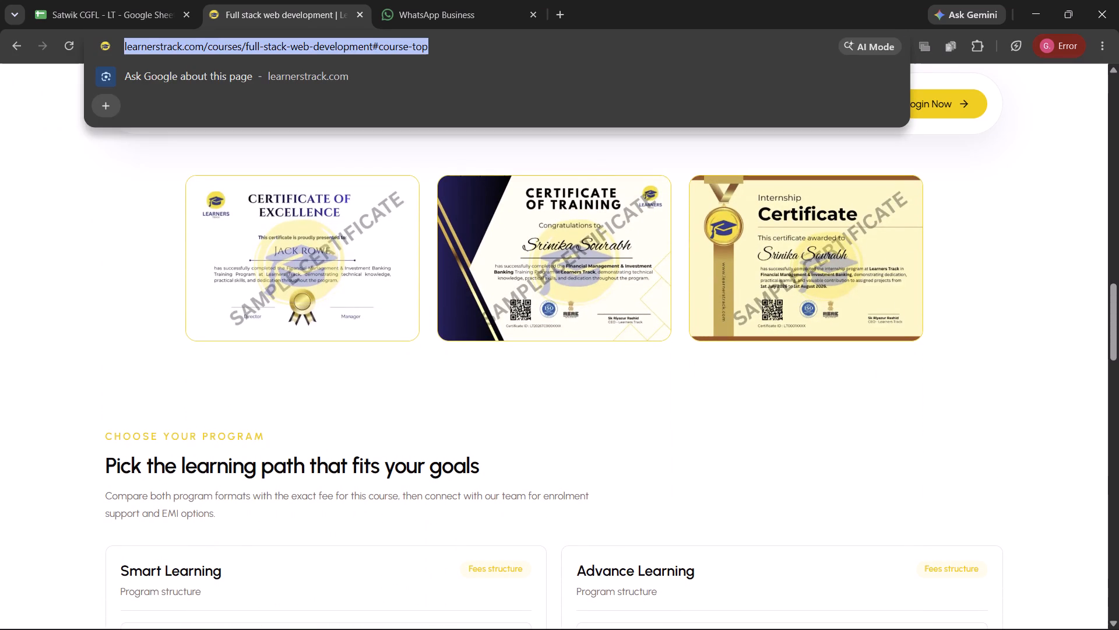
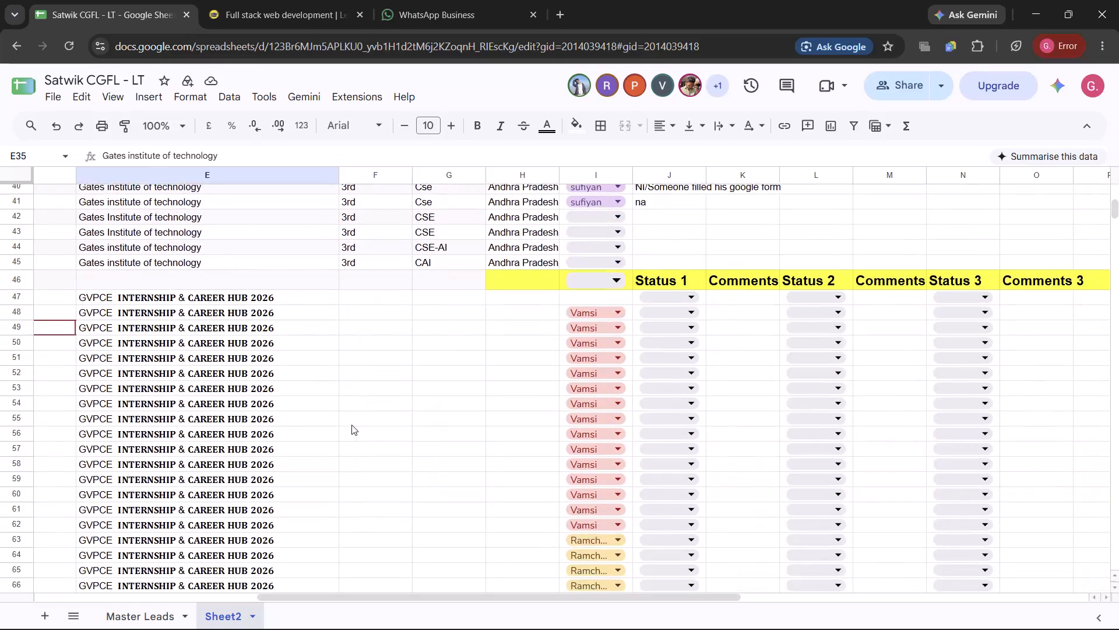
# Examine the GVPCE Internship & Career Hub 2026 rows in Sheet2 across the contact, course, college, caller and Status 1 columns.
pyautogui.scroll(-1, 351, 425)
pyautogui.scroll(1, 351, 425)
pyautogui.hscroll(5, 351, 425)
pyautogui.hscroll(-2, 351, 425)
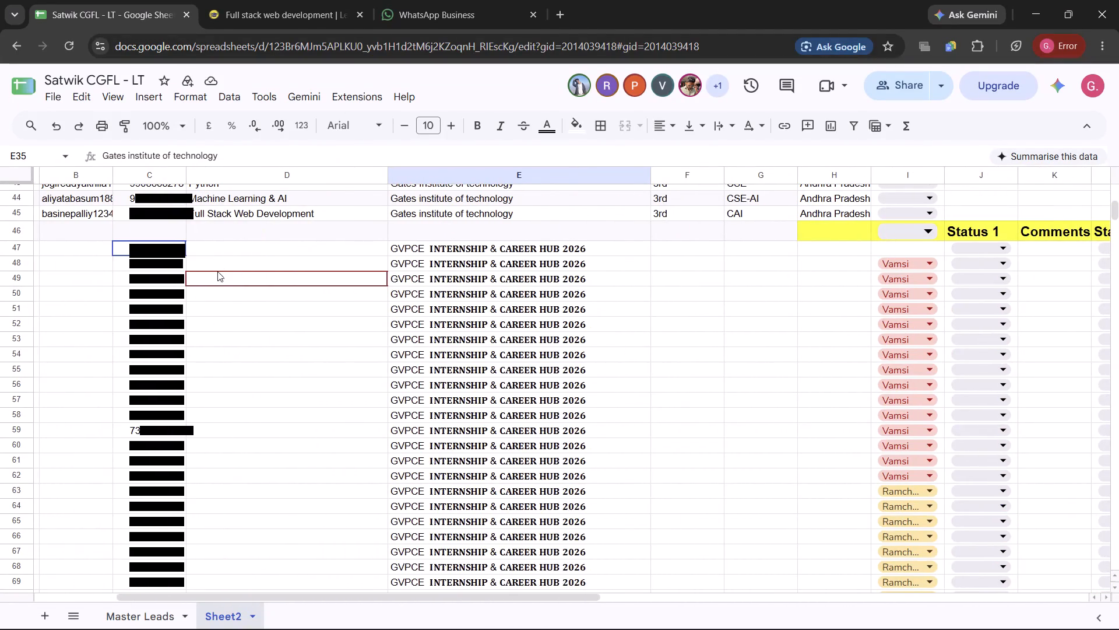
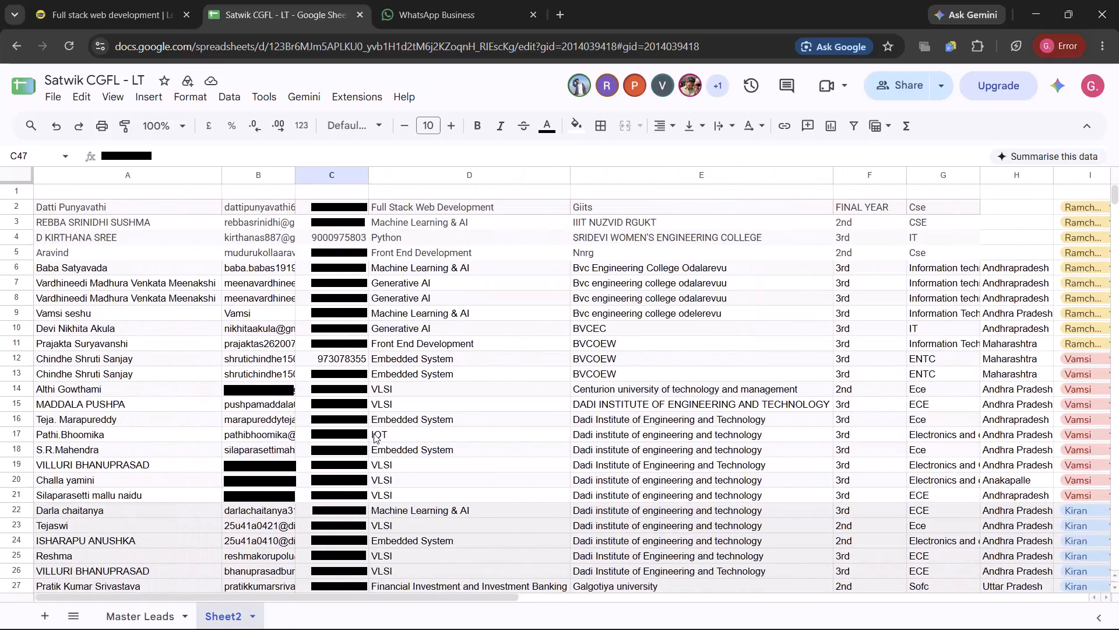
# Examine the row 15 lead in Sheet2 from its VLSI course entry across to the caller, call status and remarks columns.
pyautogui.click(432, 399)
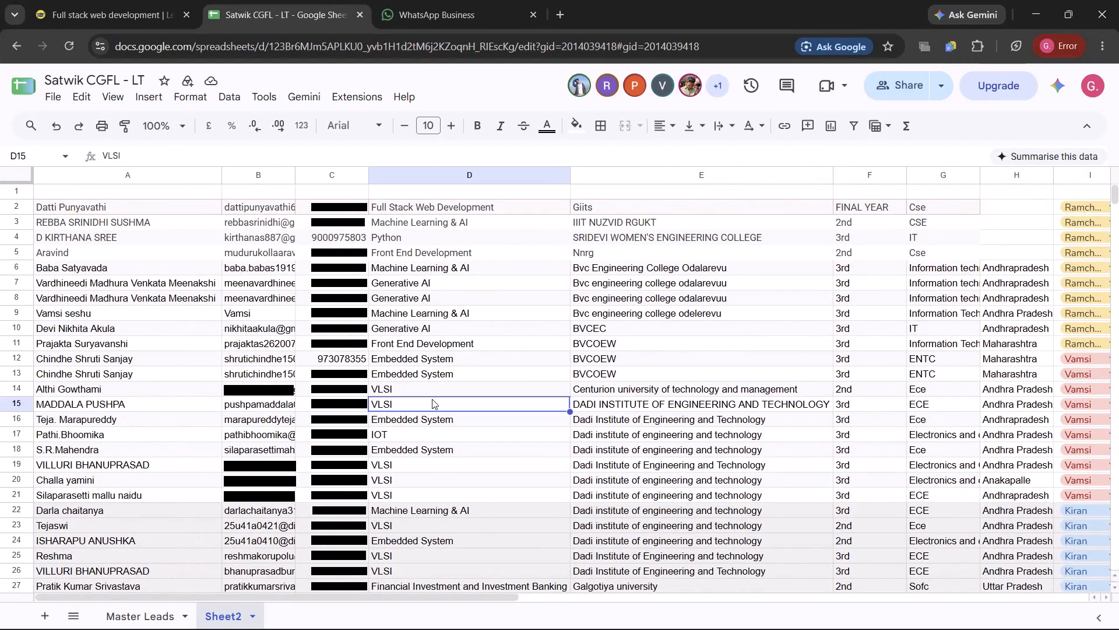
pyautogui.press('Right')
pyautogui.press('Right')
pyautogui.press('Right')
pyautogui.press('Right')
pyautogui.press('Right')
pyautogui.press('Right')
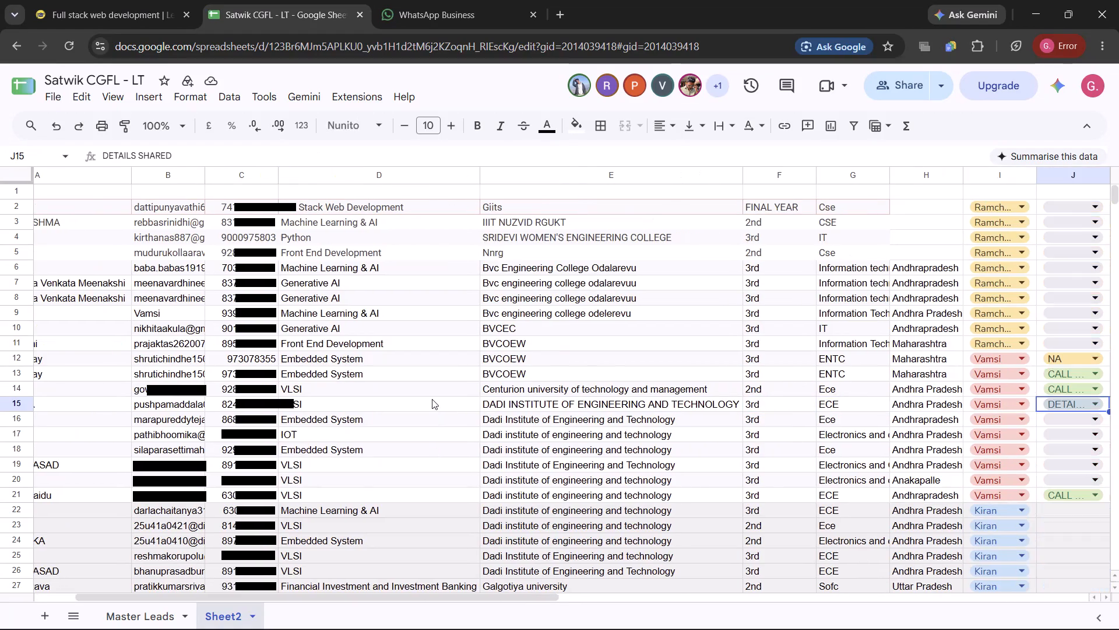
pyautogui.press('Right')
pyautogui.press('Right')
pyautogui.press('Right')
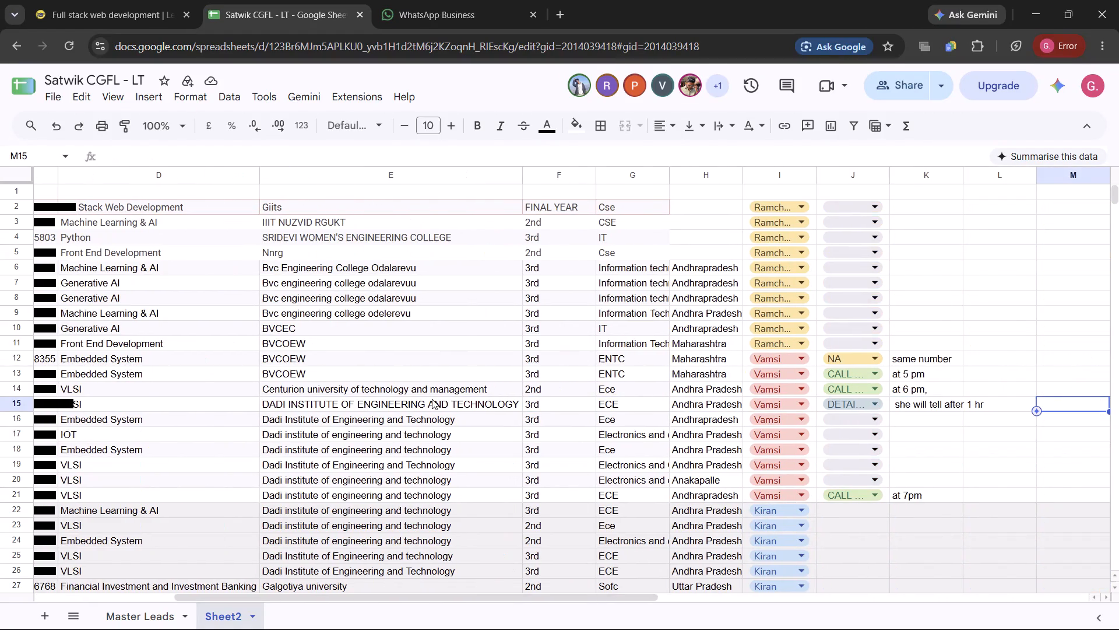
pyautogui.press('Left')
# Set the status of the row 15 lead, from Dadi Institute of Engineering and Technology, to NI.
pyautogui.press('Left')
pyautogui.press('Left')
pyautogui.press('Left')
pyautogui.press('Right')
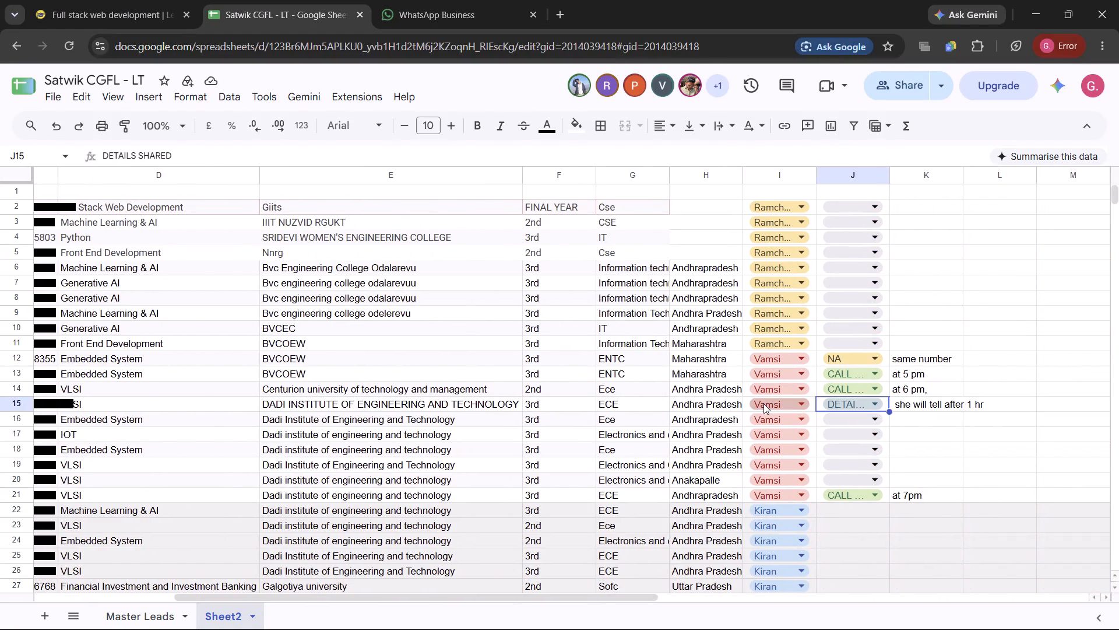
pyautogui.press('space')
pyautogui.press('Down')
pyautogui.press('Up')
pyautogui.press('Down')
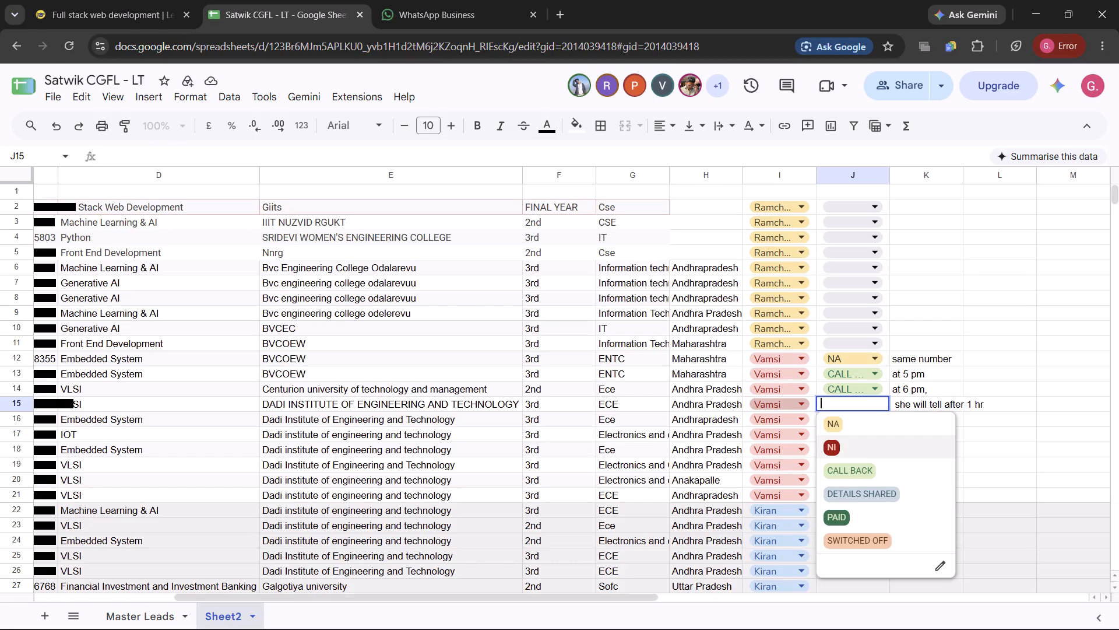
pyautogui.press('Down')
pyautogui.press('Up')
pyautogui.press('Return')
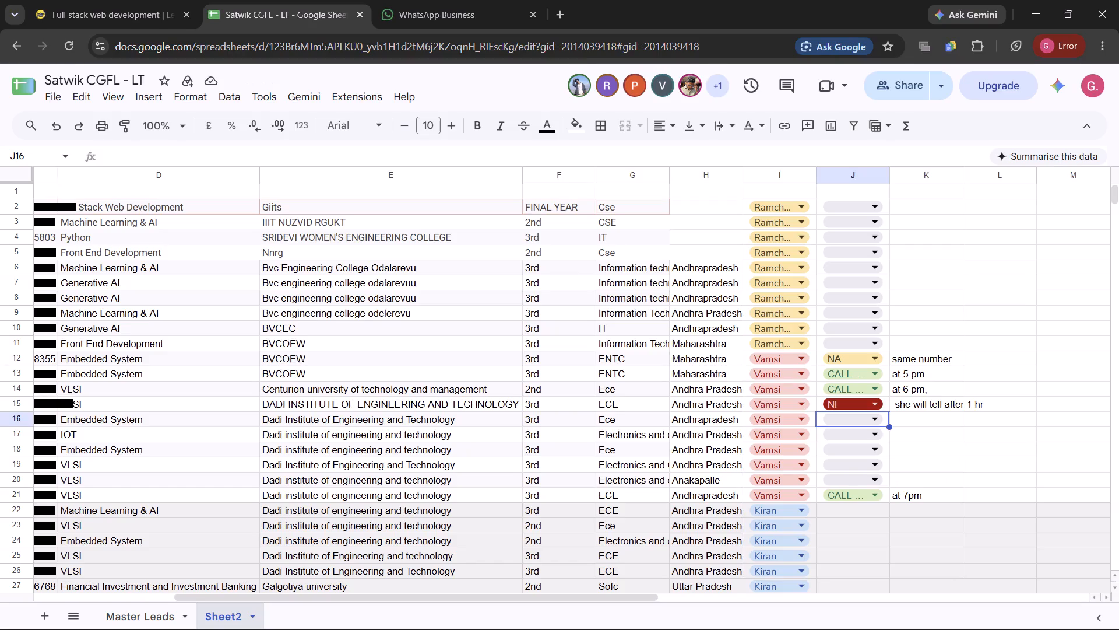
# Go to the row 13 Embedded System lead from BVCOEW and select its student name cell to view the contact details.
pyautogui.press('Up')
pyautogui.press('Up')
pyautogui.press('Up')
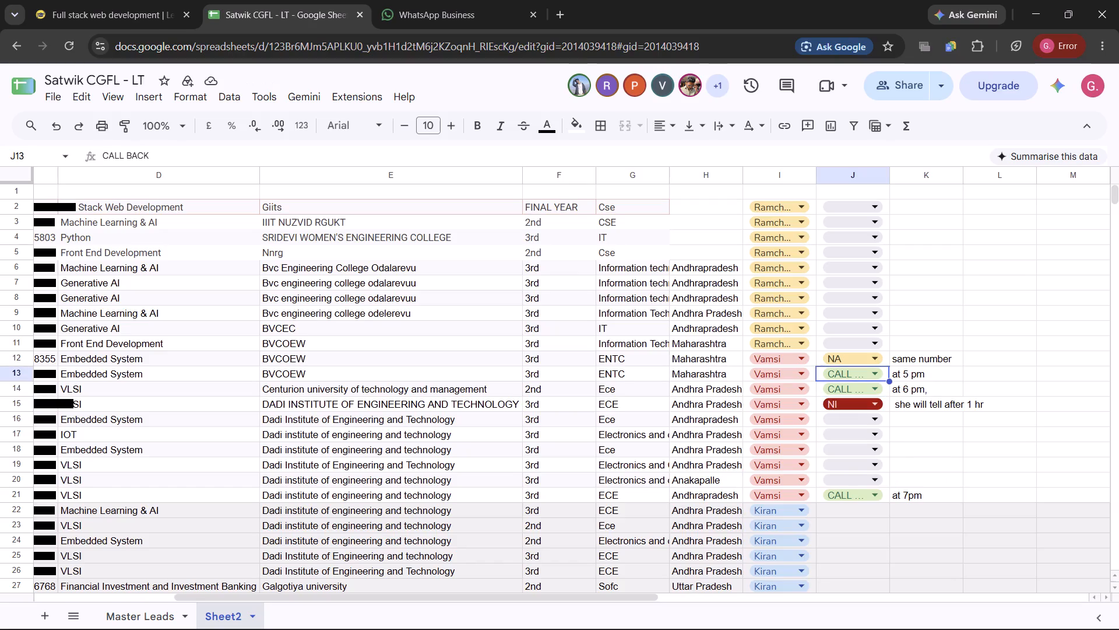
pyautogui.press('Left')
pyautogui.press('Left')
pyautogui.press('Left')
pyautogui.press('Left')
pyautogui.press('Left')
pyautogui.press('Left')
pyautogui.press('Left')
pyautogui.press('Left')
pyautogui.press('Left')
pyautogui.press('Left')
pyautogui.press('Left')
pyautogui.press('Left')
pyautogui.press('Left')
pyautogui.press('Left')
pyautogui.press('Left')
pyautogui.press('Left')
pyautogui.press('Left')
pyautogui.press('Left')
pyautogui.press('Left')
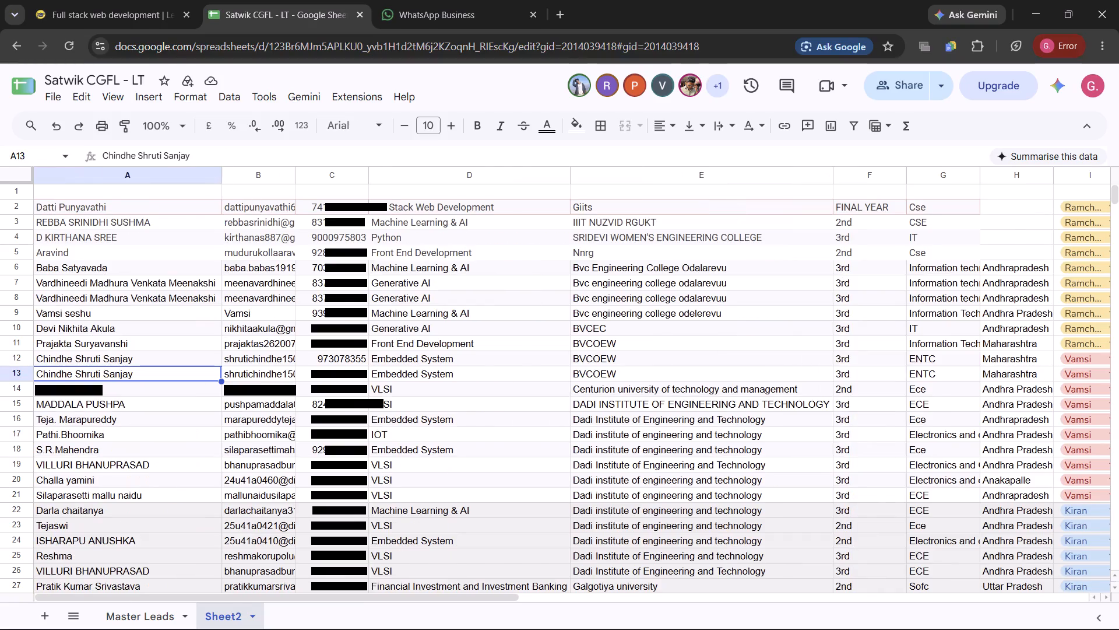
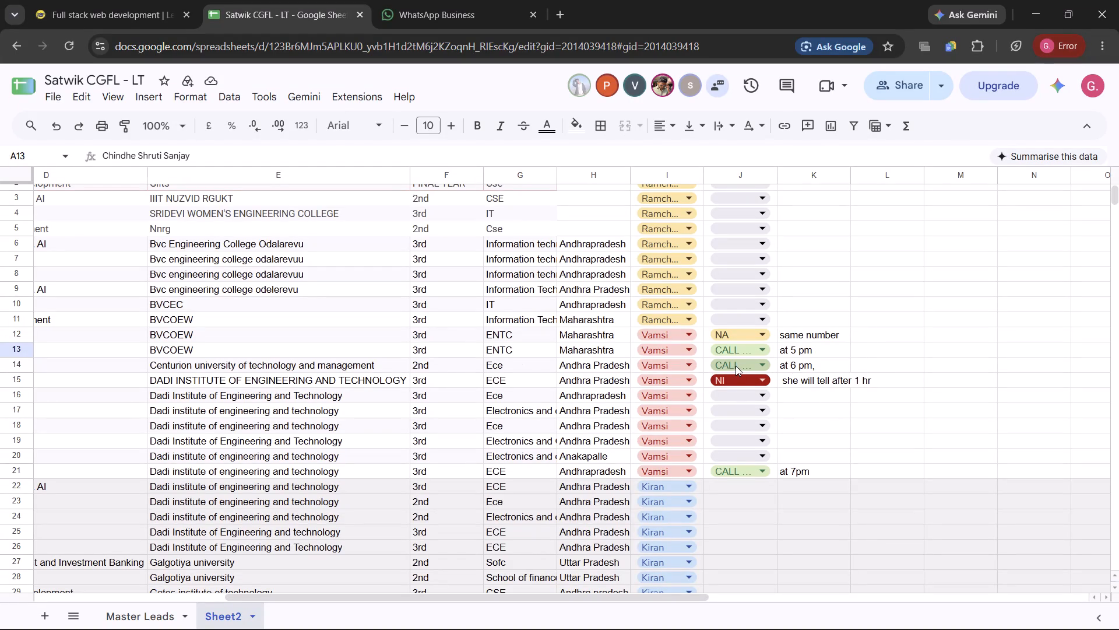
# Go to the row 14 VLSI lead from Centurion university and select its phone number cell to view the contact number.
pyautogui.click(607, 365)
pyautogui.press('Left')
pyautogui.press('Left')
pyautogui.press('Left')
pyautogui.press('Left')
pyautogui.press('Left')
pyautogui.press('Left')
pyautogui.press('Left')
pyautogui.press('Left')
pyautogui.press('Left')
pyautogui.press('Left')
pyautogui.press('Left')
pyautogui.press('Left')
pyautogui.press('Left')
pyautogui.press('Left')
pyautogui.press('Left')
pyautogui.press('Left')
pyautogui.press('Left')
pyautogui.press('Left')
pyautogui.press('Left')
pyautogui.press('Left')
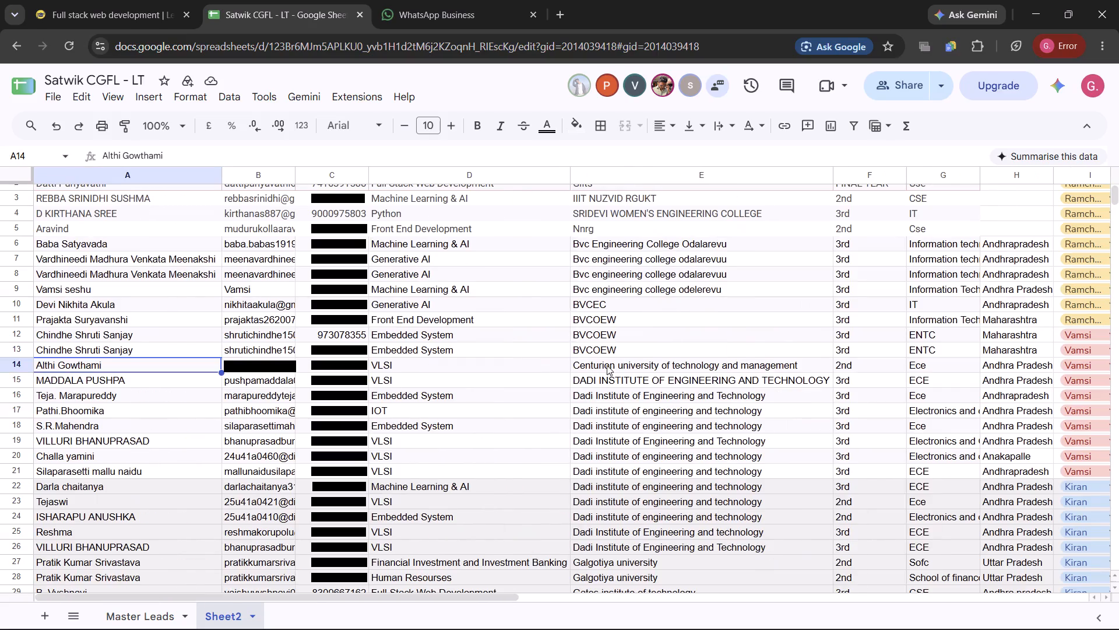
pyautogui.press('Right')
pyautogui.press('Right')
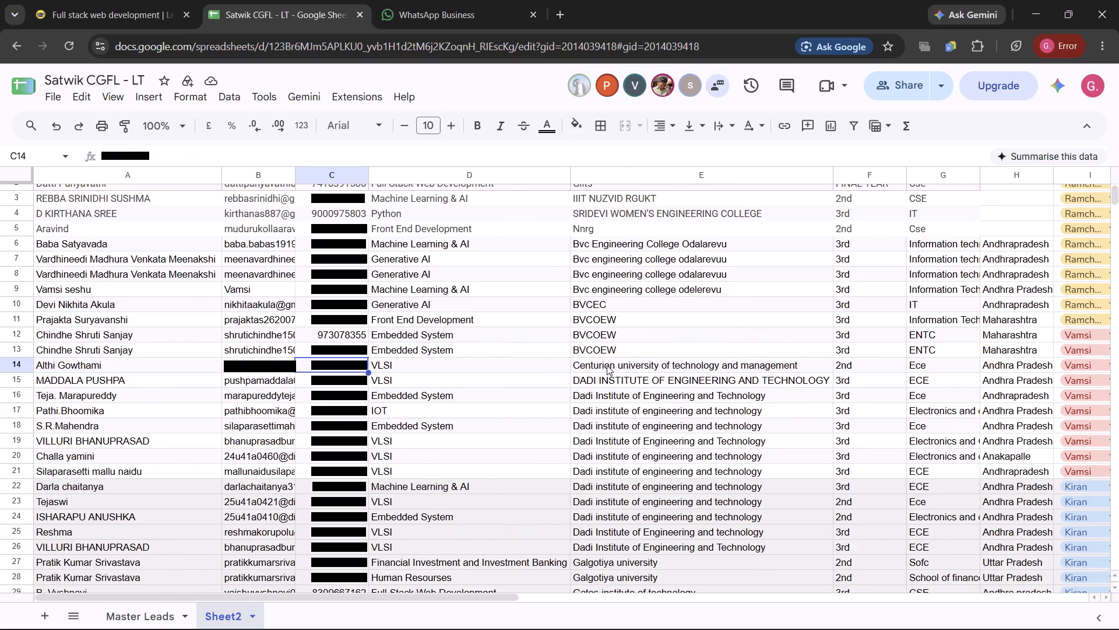
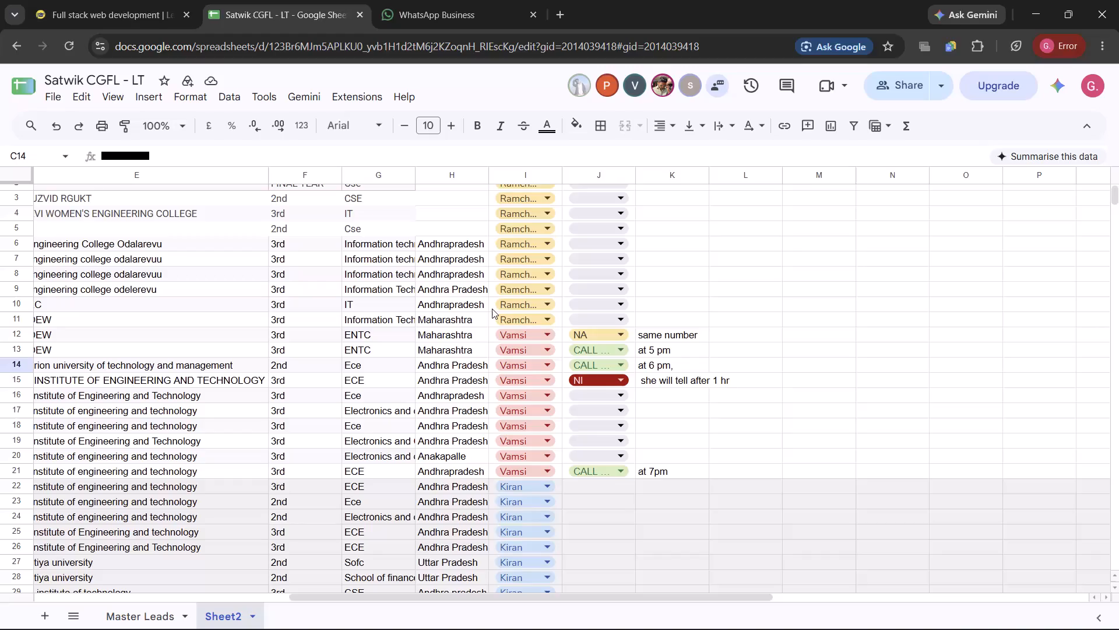
# Examine the caller assignments, call statuses and comments across the Sheet2 lead rows, from Ramcharan's leads down to the Status 1–3 section.
pyautogui.moveTo(492, 309); pyautogui.dragTo(624, 475)
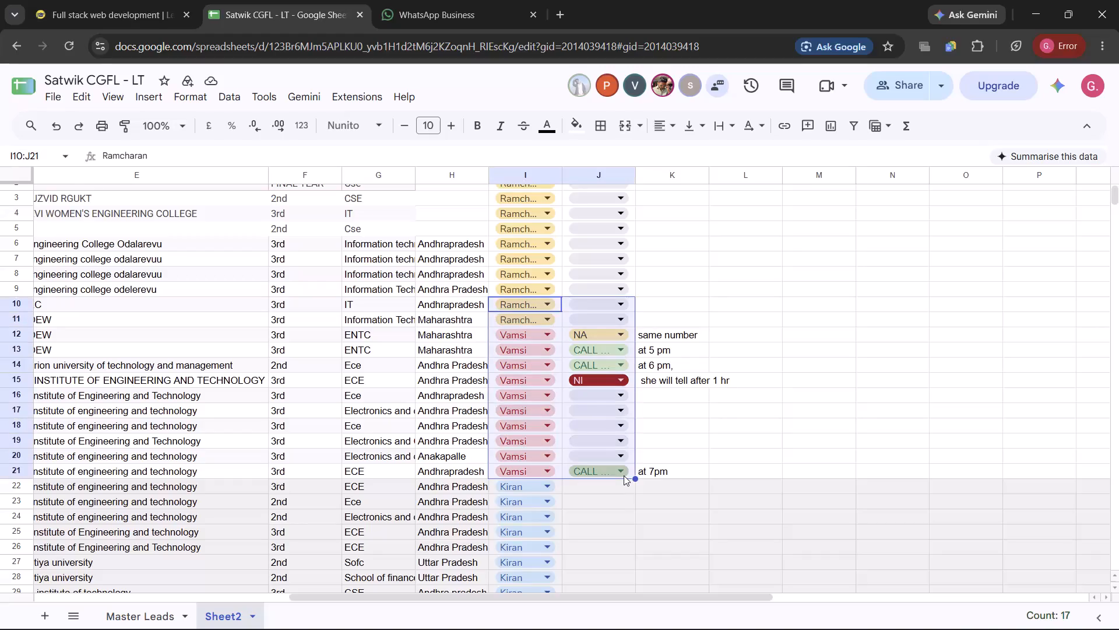
pyautogui.click(914, 329)
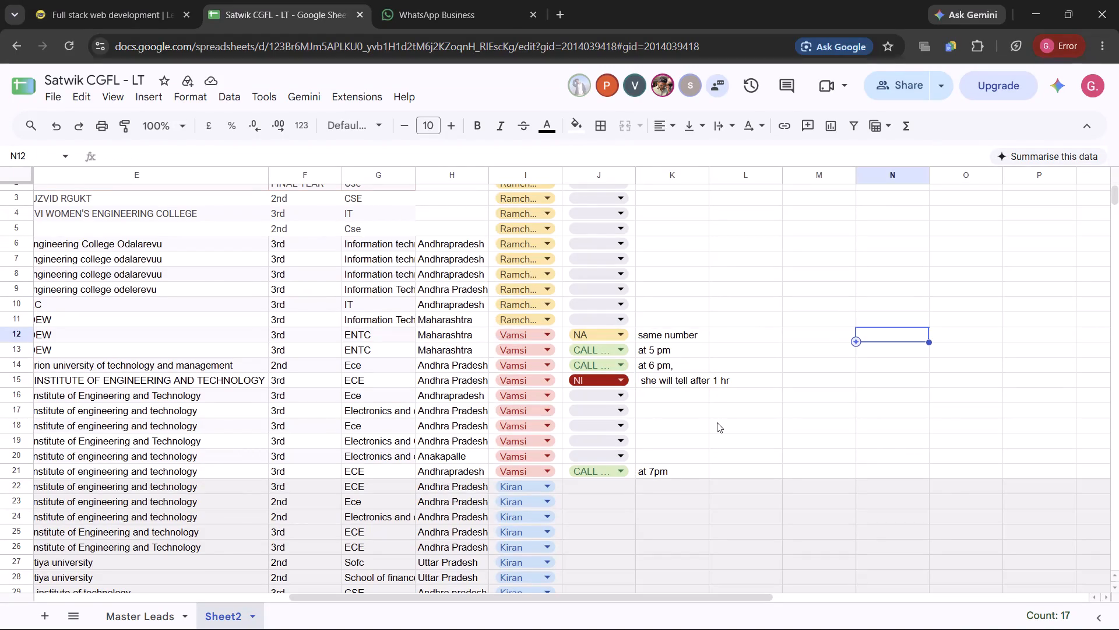
pyautogui.scroll(-1, 717, 422)
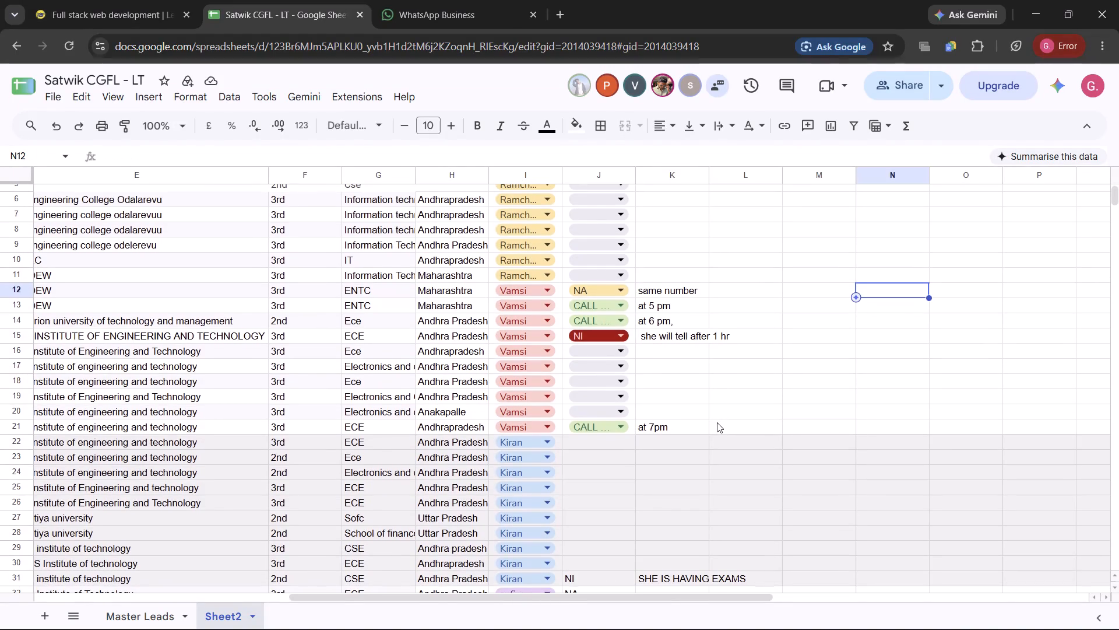
pyautogui.scroll(-1, 717, 422)
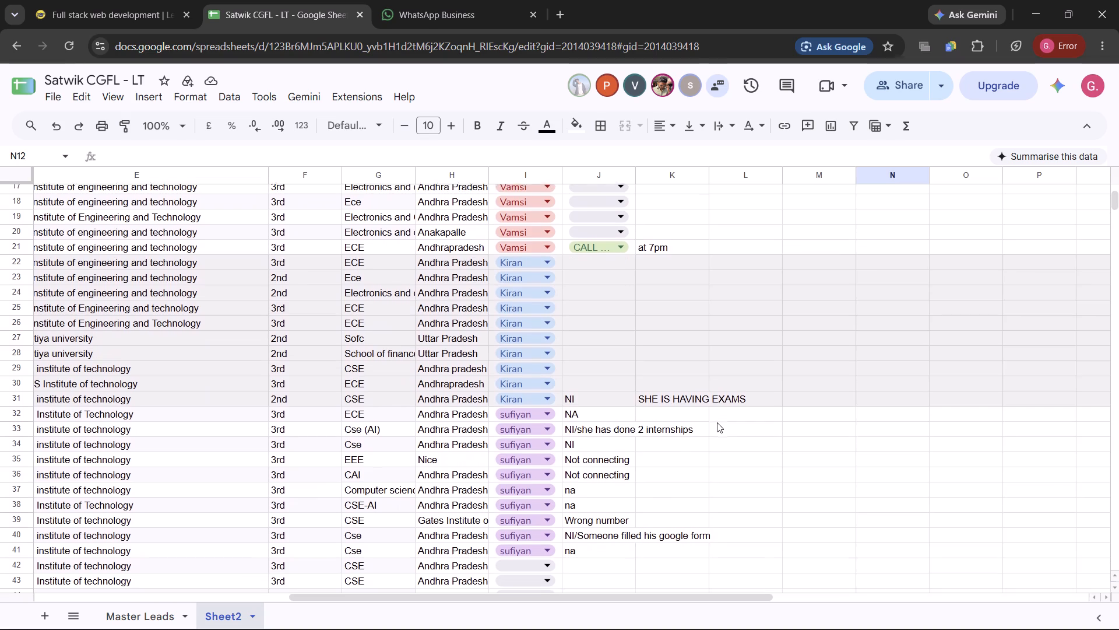
pyautogui.scroll(5, 717, 422)
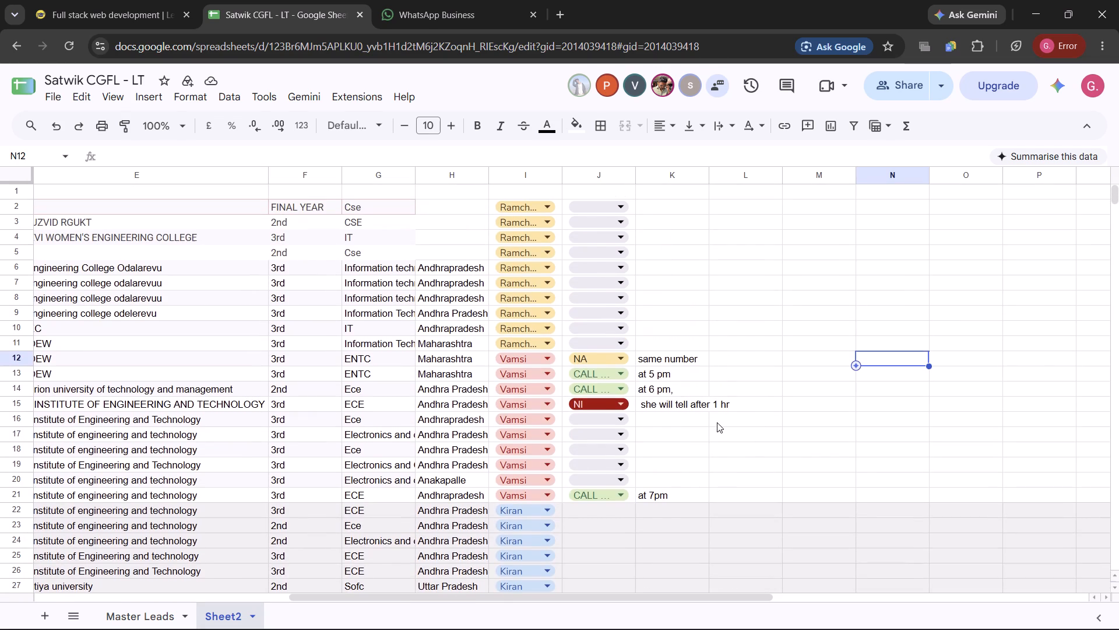
pyautogui.scroll(-6, 717, 422)
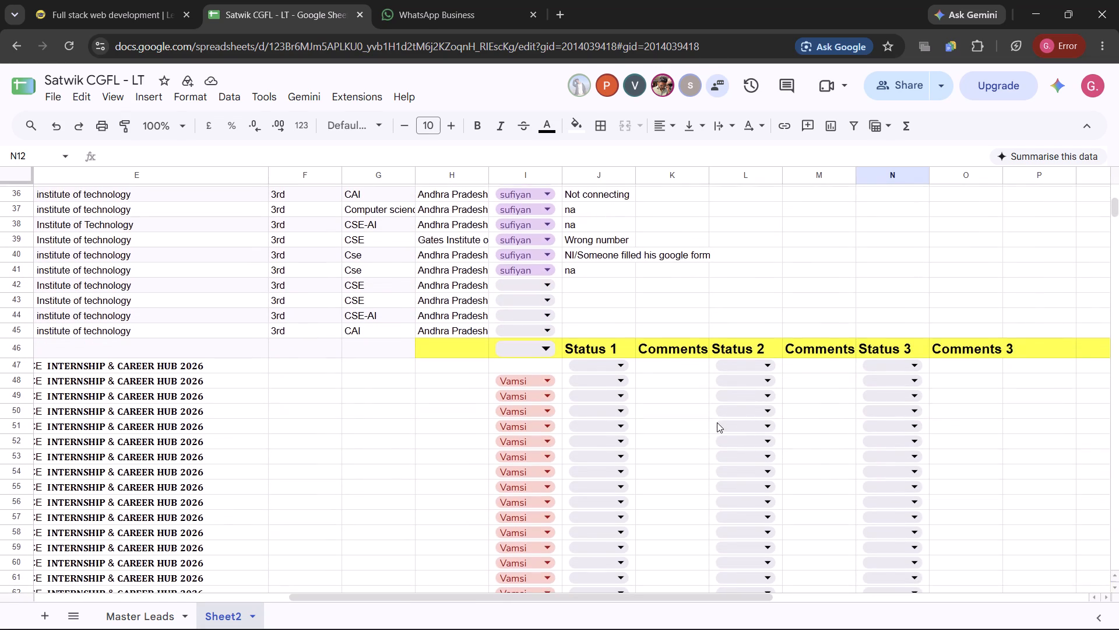
pyautogui.scroll(-2, 717, 422)
pyautogui.hscroll(2, 717, 422)
pyautogui.scroll(3, 717, 422)
pyautogui.hscroll(-1, 717, 422)
pyautogui.scroll(4, 717, 422)
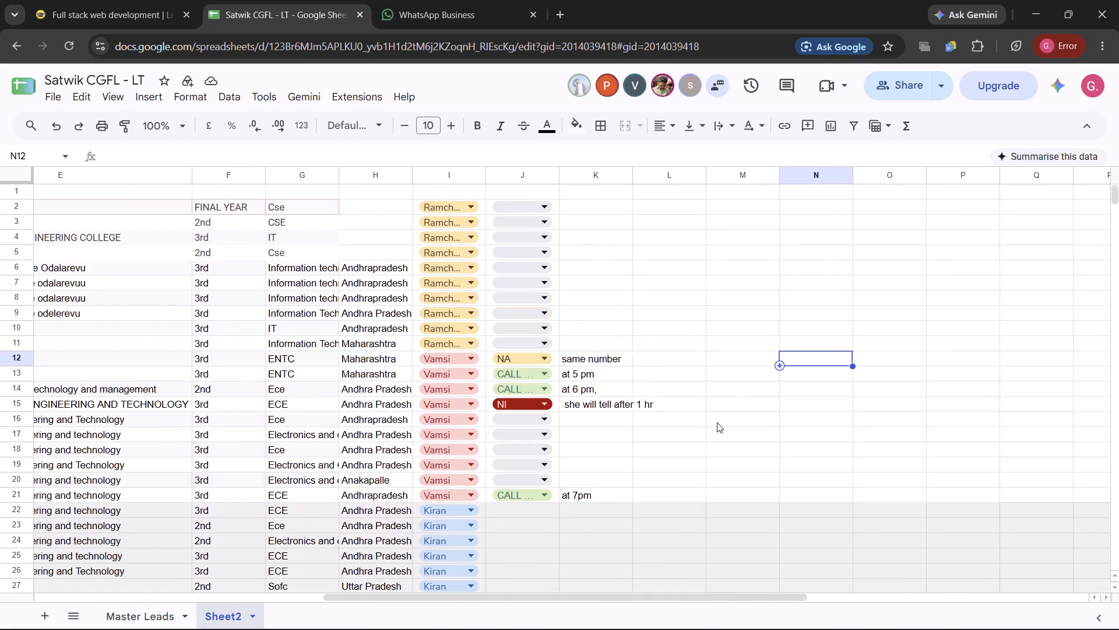
pyautogui.scroll(1, 717, 422)
pyautogui.scroll(-4, 717, 422)
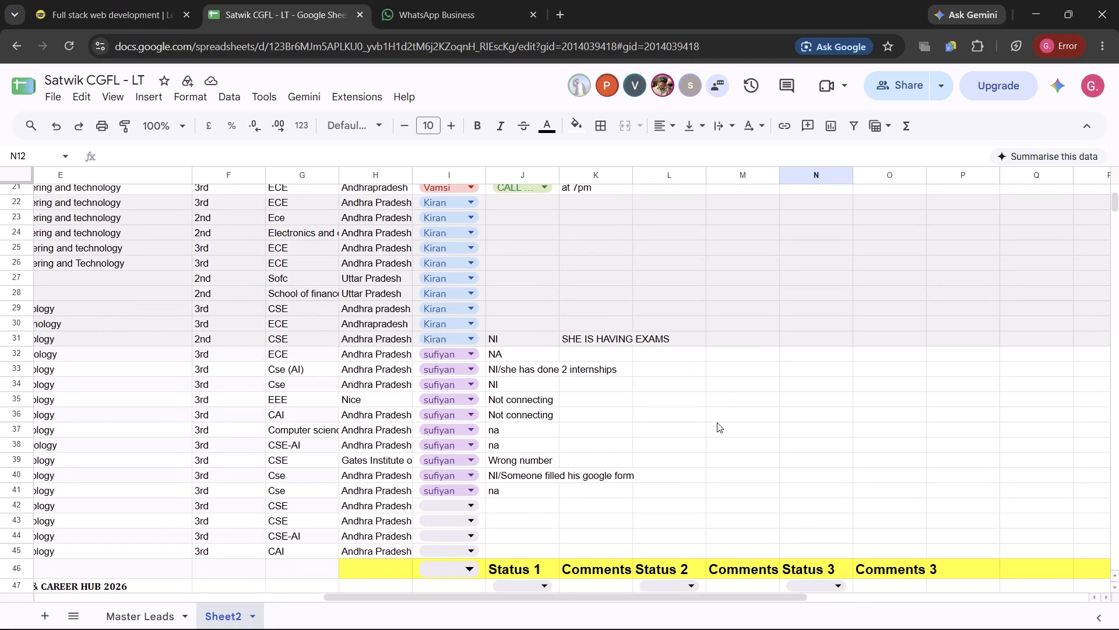
pyautogui.scroll(3, 717, 422)
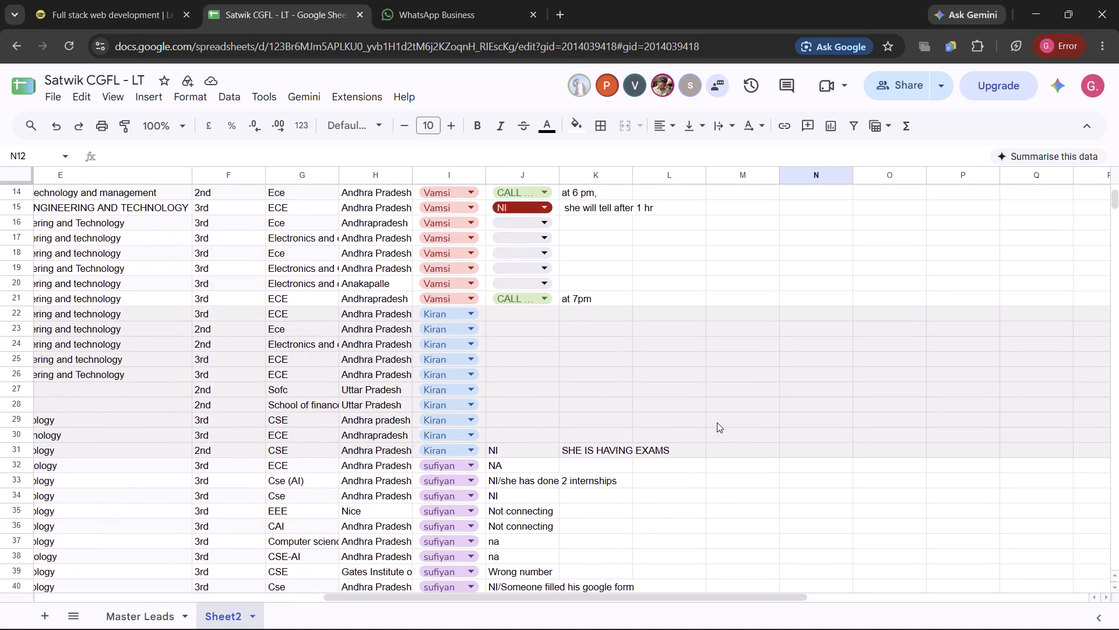
pyautogui.scroll(1, 717, 422)
# Switch to the Master Leads sheet and look through the assigned callers and call statuses to locate Vamsi's leads.
pyautogui.click(133, 615)
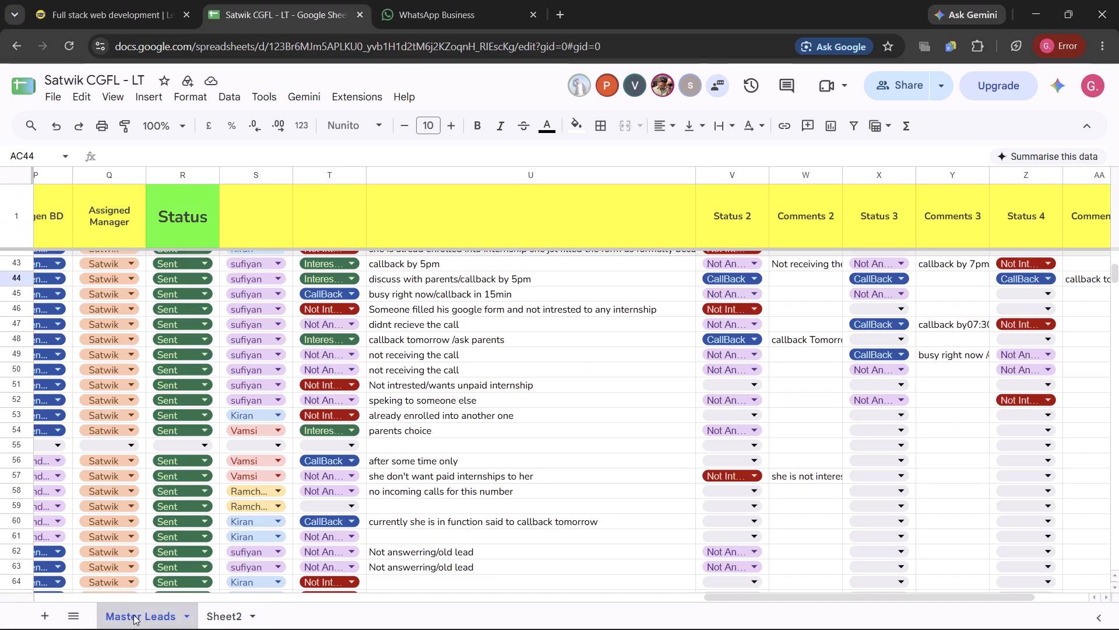
pyautogui.scroll(-9, 562, 430)
pyautogui.scroll(8, 562, 430)
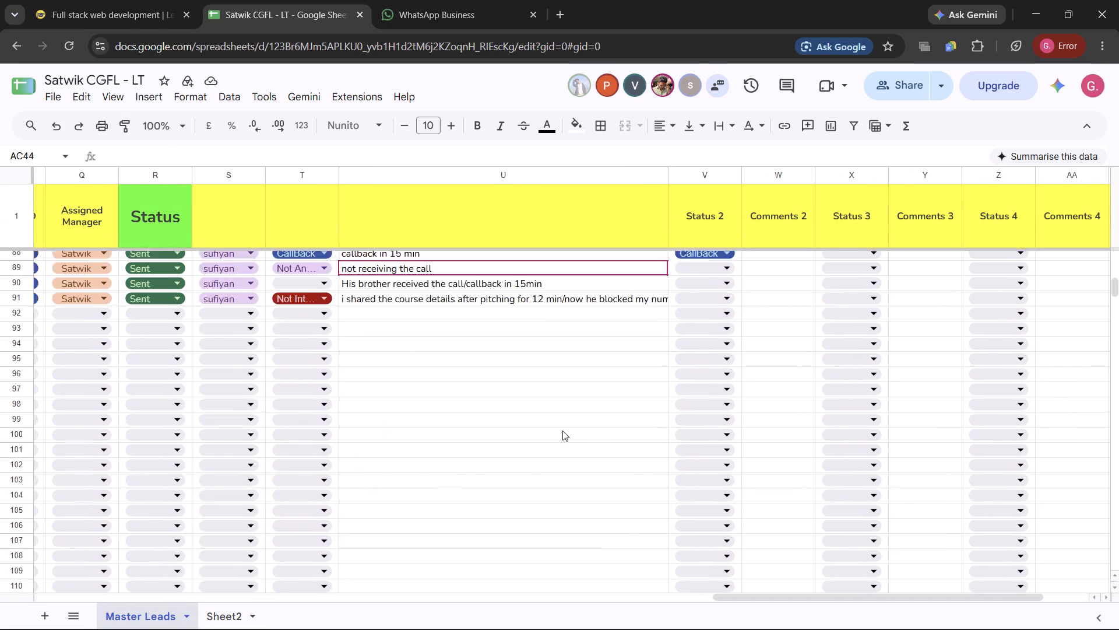
pyautogui.scroll(1, 562, 430)
pyautogui.scroll(-2, 562, 430)
pyautogui.scroll(1, 562, 430)
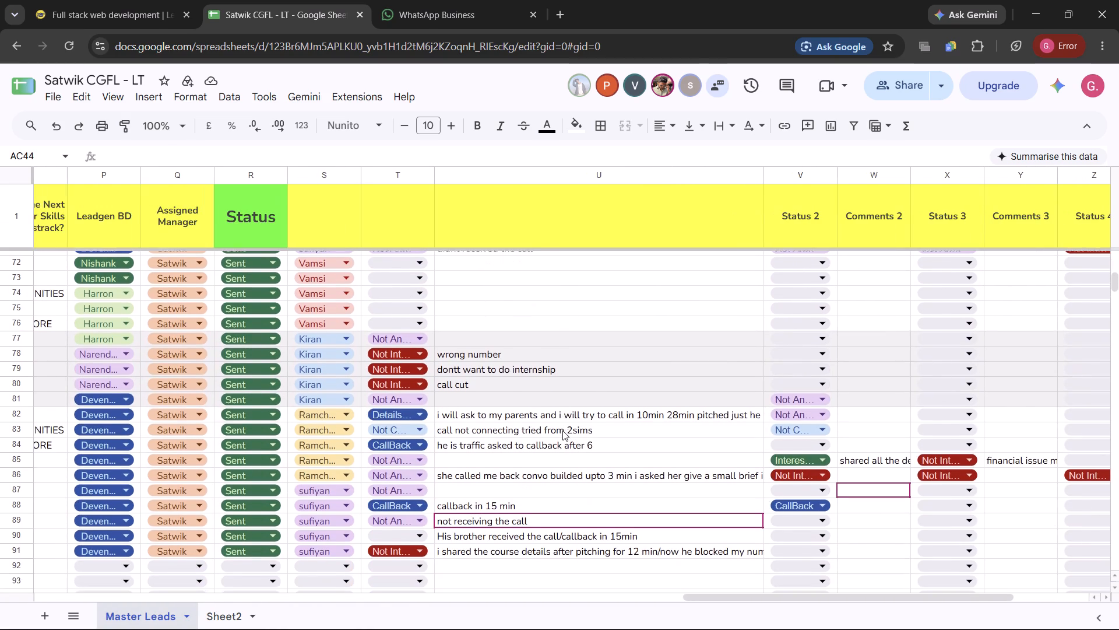
pyautogui.scroll(1, 562, 430)
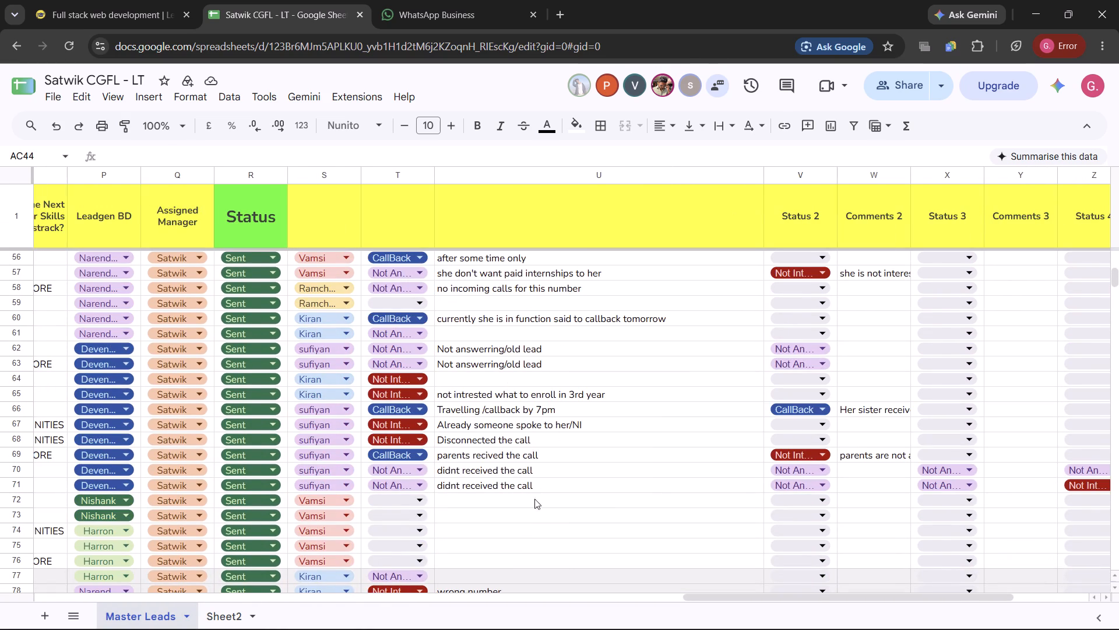
pyautogui.scroll(-1, 555, 539)
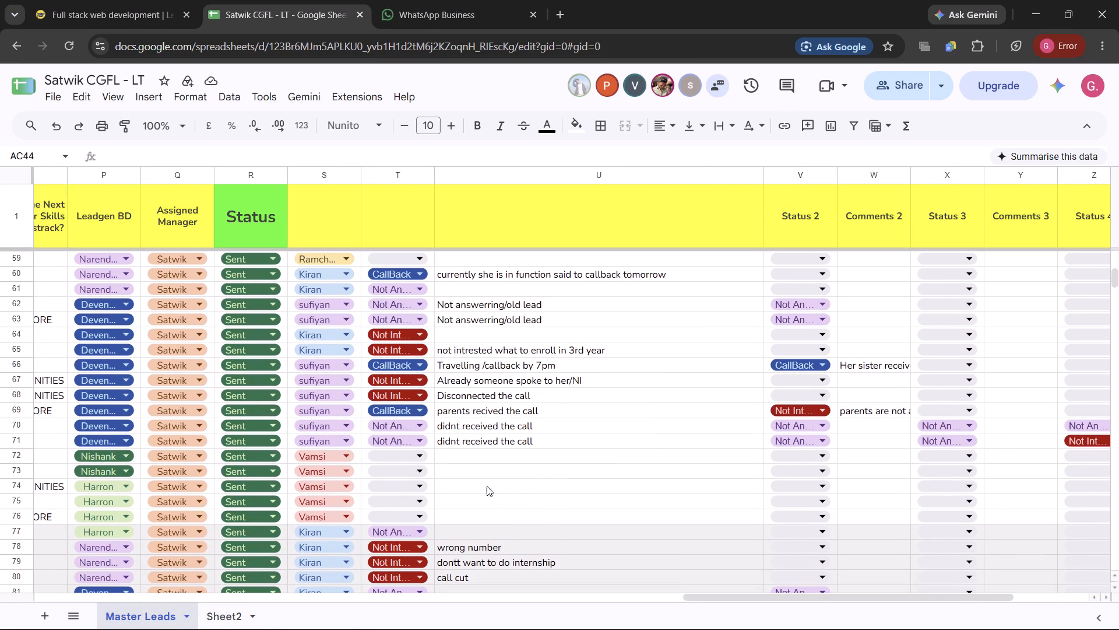
pyautogui.click(453, 458)
pyautogui.press('Left')
pyautogui.press('Left')
pyautogui.press('Left')
pyautogui.press('Left')
pyautogui.press('Left')
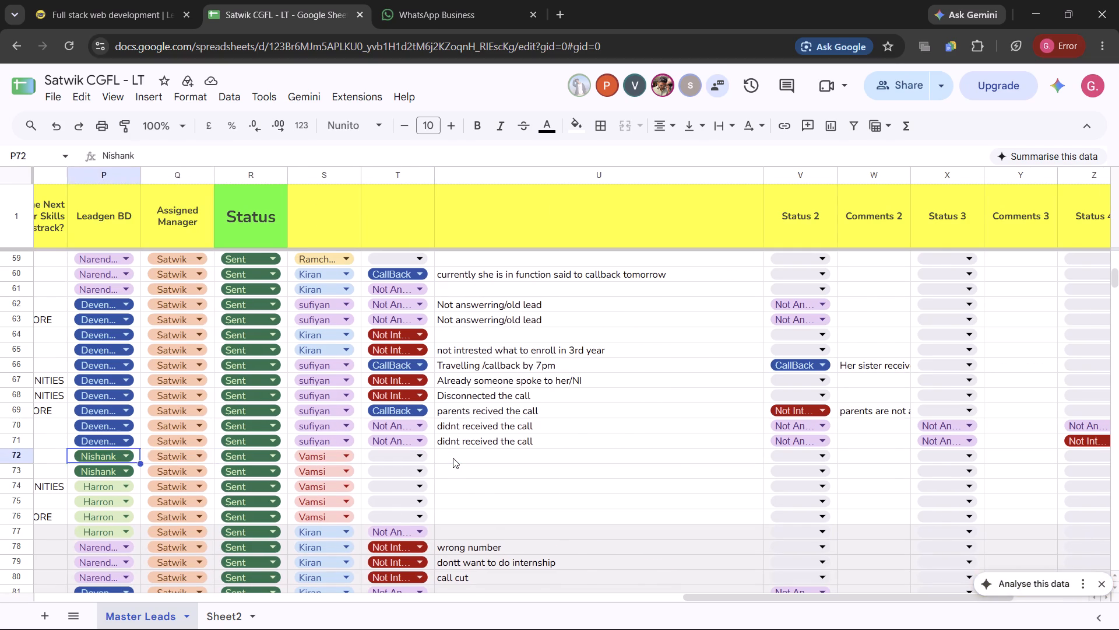
pyautogui.press('Left')
pyautogui.press('Left')
pyautogui.press('Left')
pyautogui.press('Left')
pyautogui.press('Left')
pyautogui.press('Left')
pyautogui.press('Left')
pyautogui.press('Left')
pyautogui.press('Left')
pyautogui.press('Left')
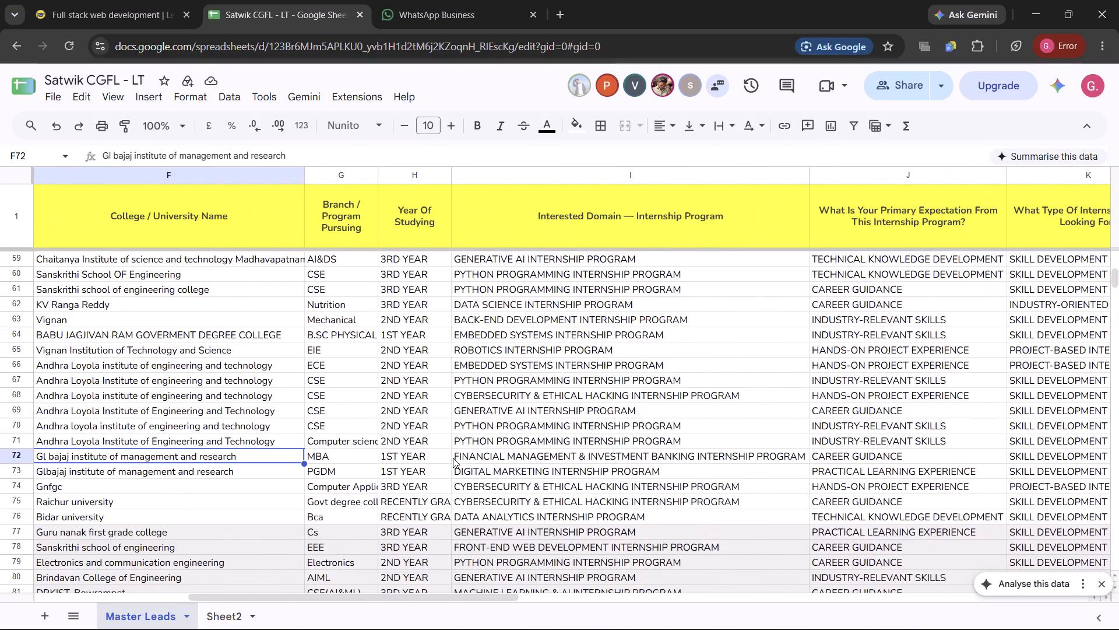
pyautogui.press('Left')
pyautogui.press('Left')
pyautogui.press('Left')
pyautogui.press('Left')
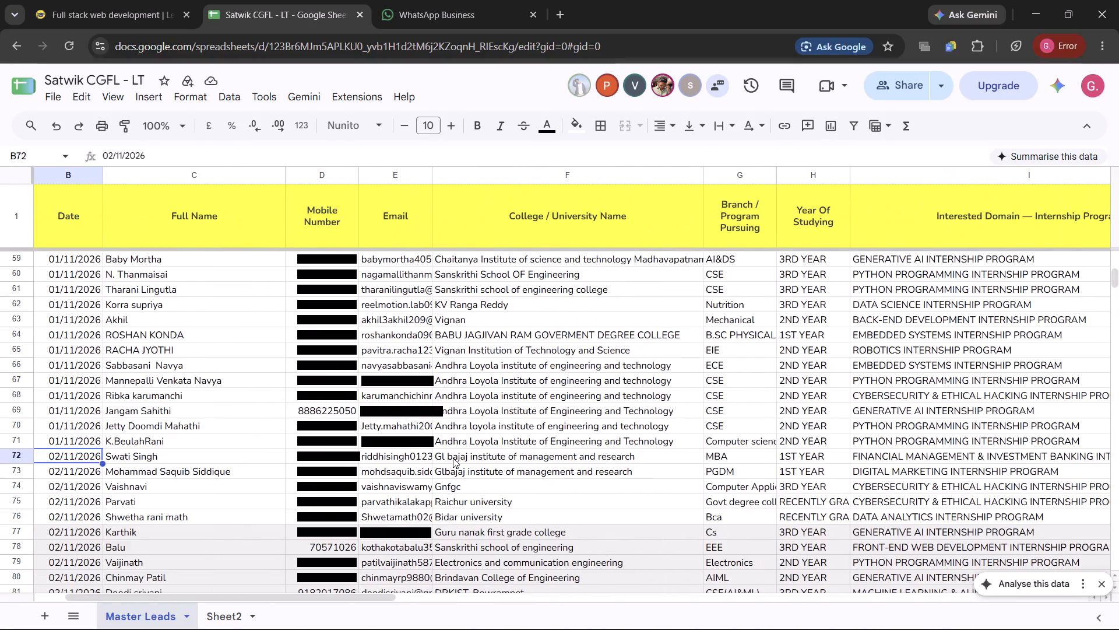
pyautogui.press('Right')
pyautogui.press('Right')
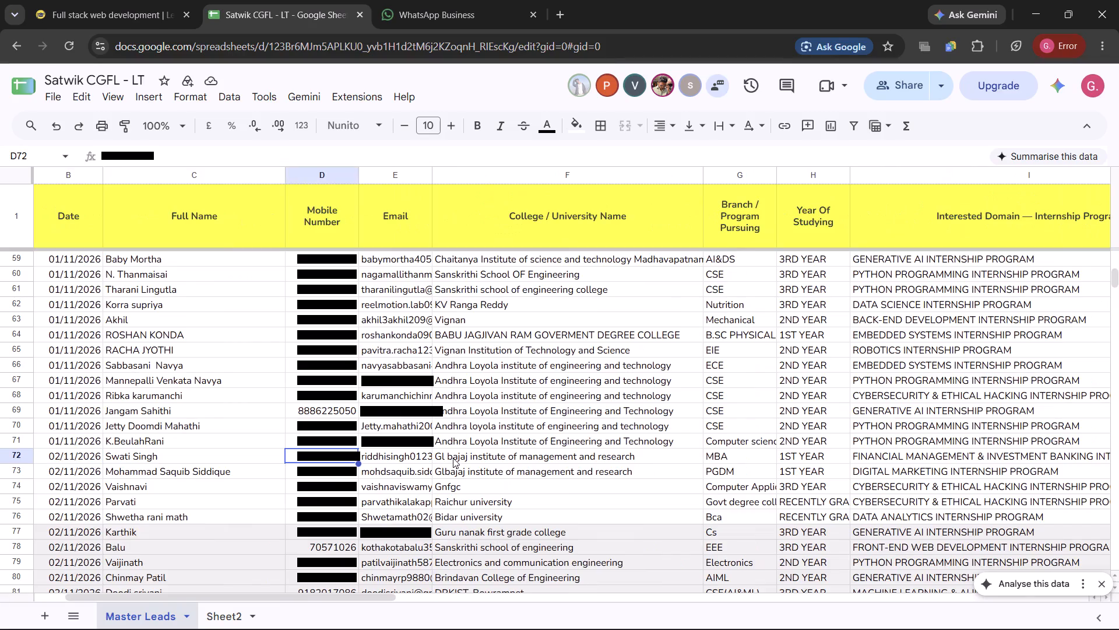
# Review the row 72 lead's details from the mobile number across to the first comments cell in column U.
pyautogui.press('Right')
pyautogui.press('Right')
pyautogui.press('Right')
pyautogui.press('Right')
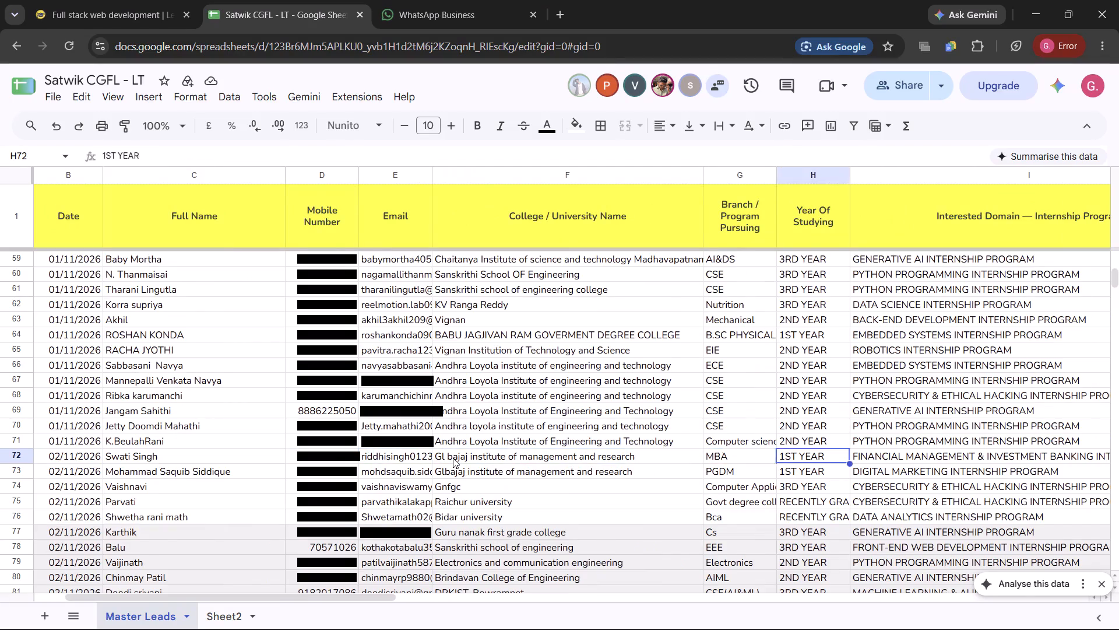
pyautogui.press('Right')
pyautogui.press('Right')
pyautogui.press('Right')
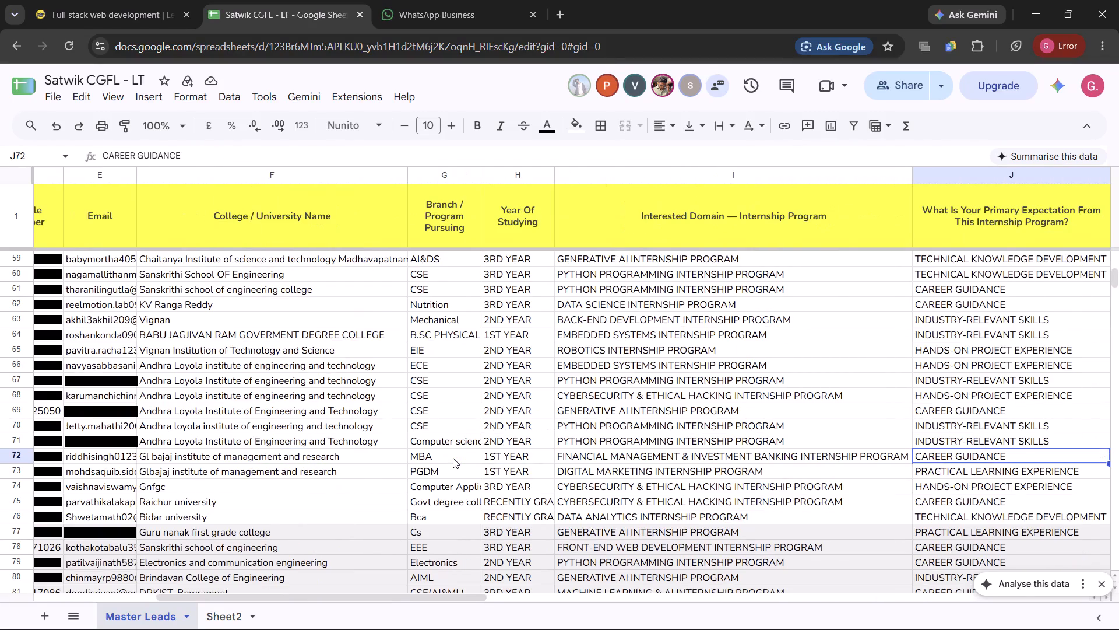
pyautogui.press('Right')
pyautogui.press('Right')
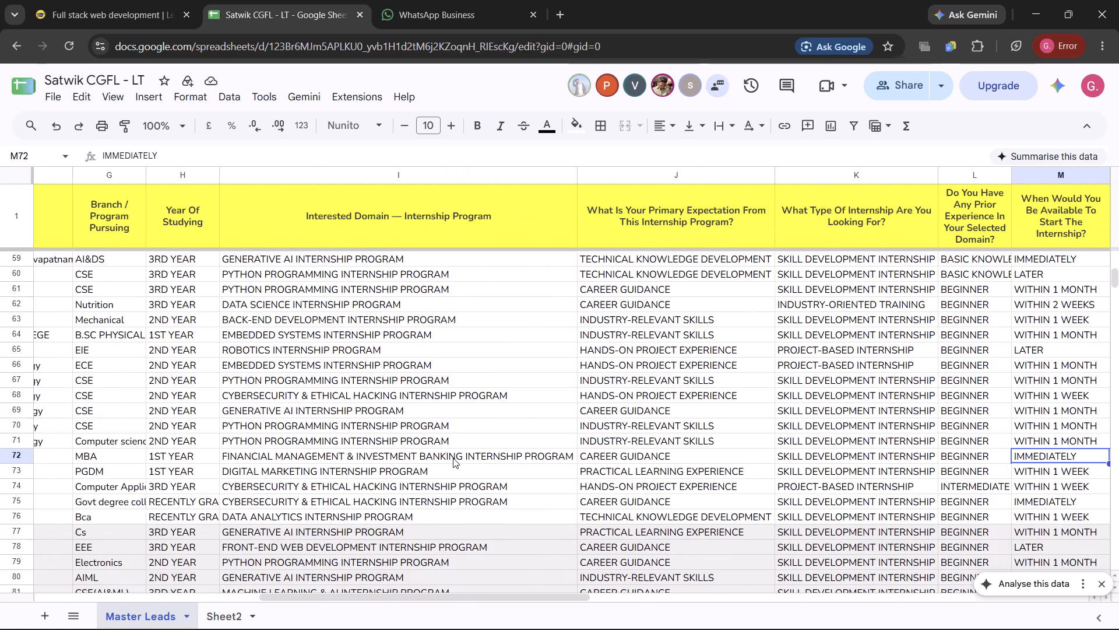
pyautogui.press('Right')
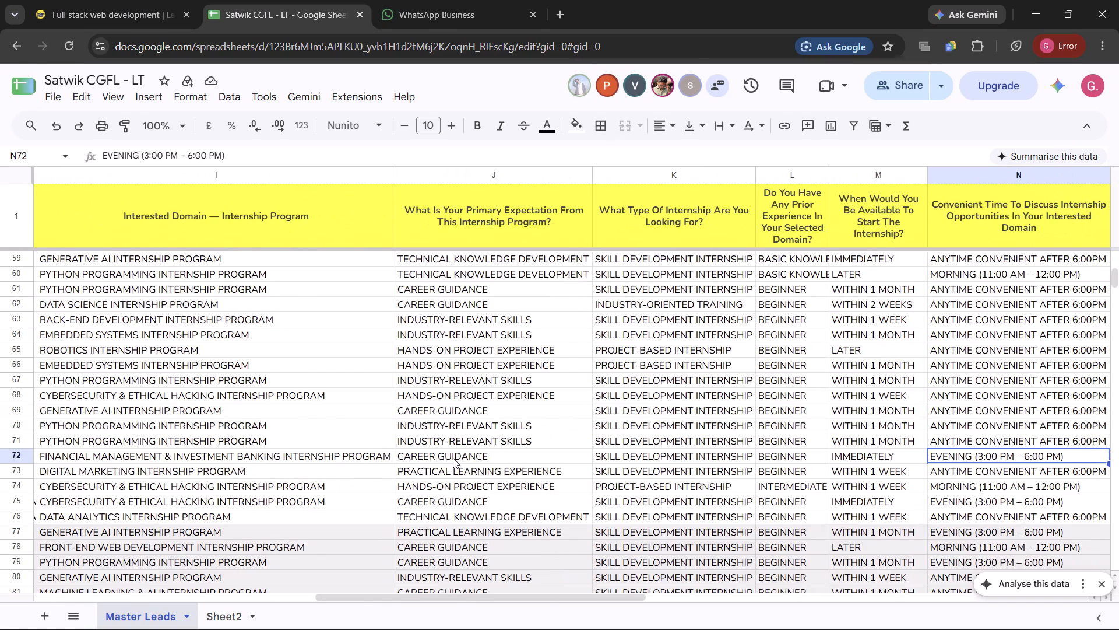
pyautogui.press('Right')
pyautogui.press('Right')
pyautogui.press('Right')
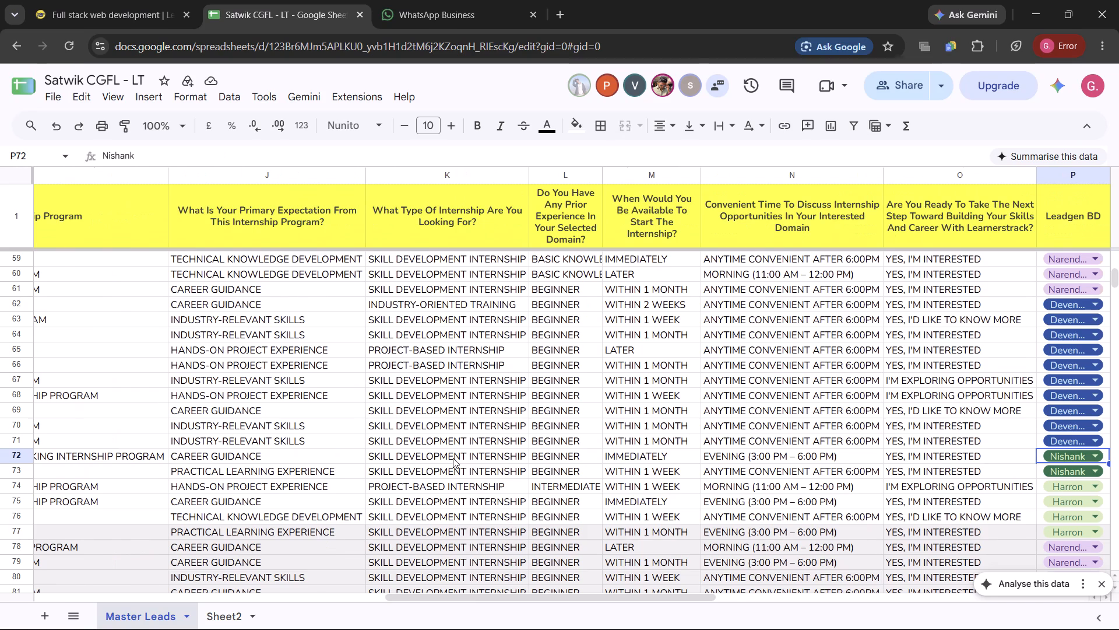
pyautogui.press('Right')
pyautogui.press('Right')
pyautogui.press('Right')
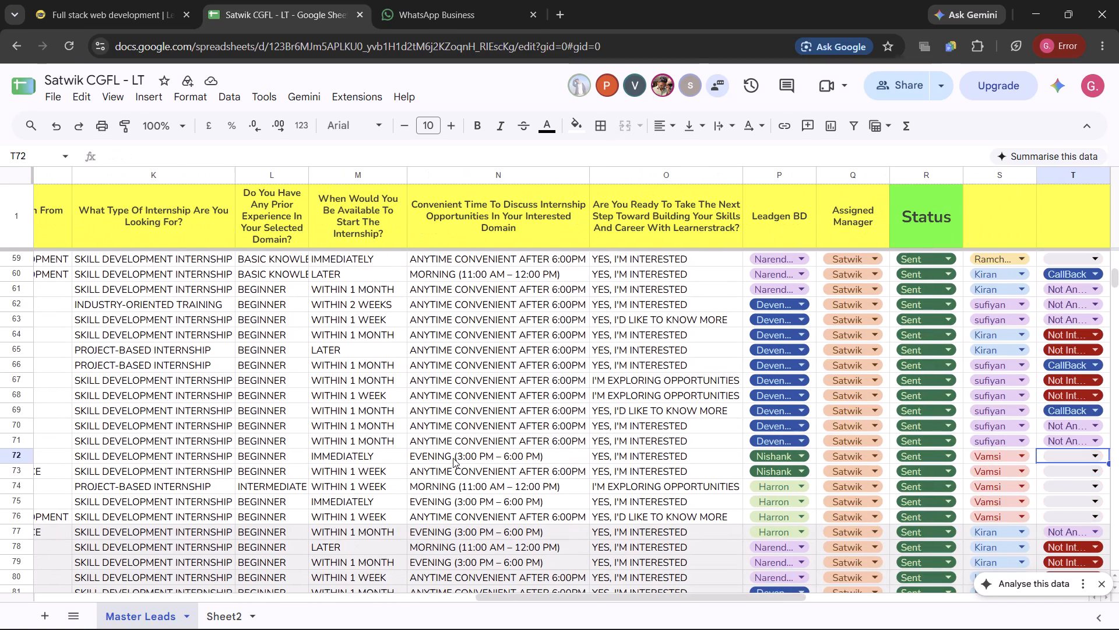
pyautogui.press('Right')
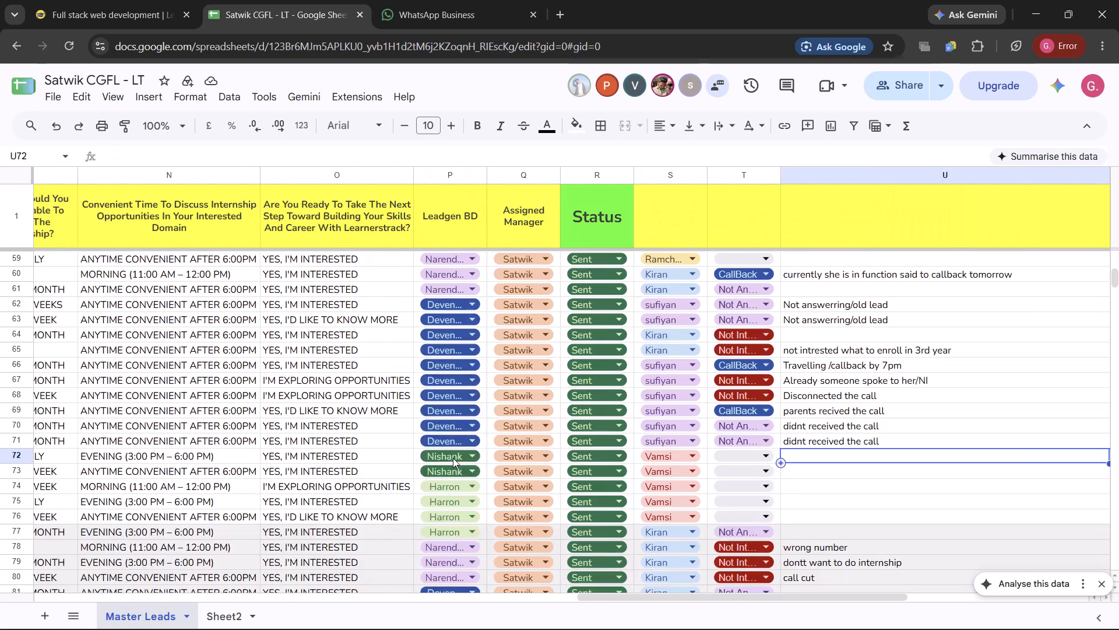
pyautogui.press('Right')
pyautogui.press('Left')
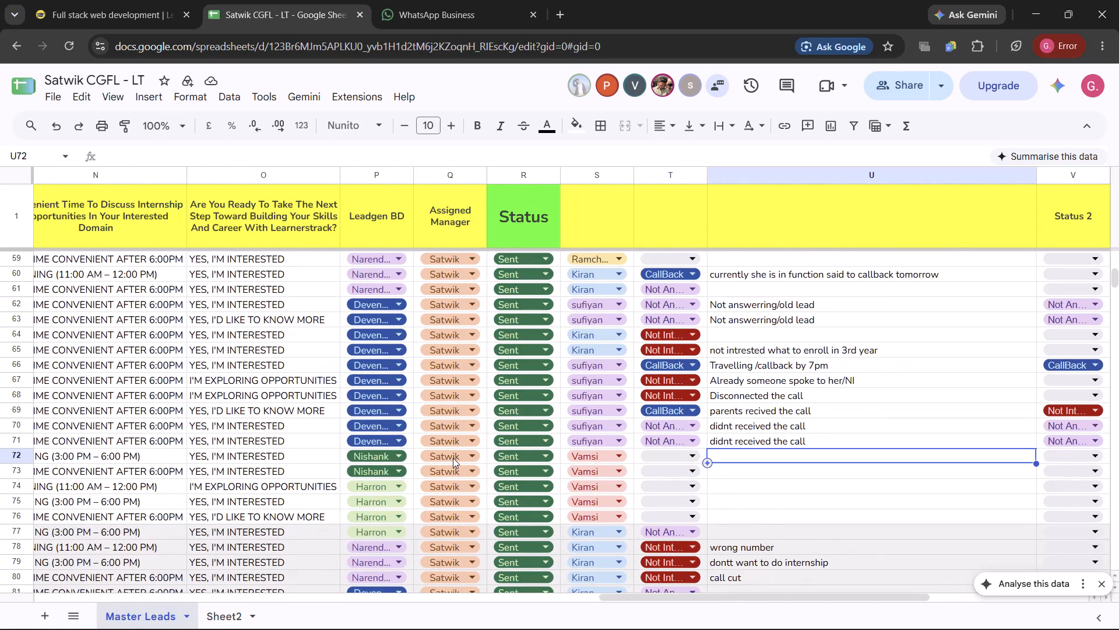
# Move up column U from row 72 to examine the call comments on the earlier Master Leads rows.
pyautogui.press('Up')
pyautogui.press('Up')
pyautogui.press('Up')
pyautogui.press('Up')
pyautogui.press('Up')
pyautogui.press('Up')
pyautogui.press('Up')
pyautogui.press('Up')
pyautogui.press('Up')
pyautogui.press('Up')
pyautogui.press('Up')
pyautogui.press('Up')
pyautogui.press('Up')
pyautogui.press('Up')
pyautogui.press('Up')
pyautogui.press('Up')
pyautogui.press('Up')
pyautogui.press('Up')
pyautogui.press('Up')
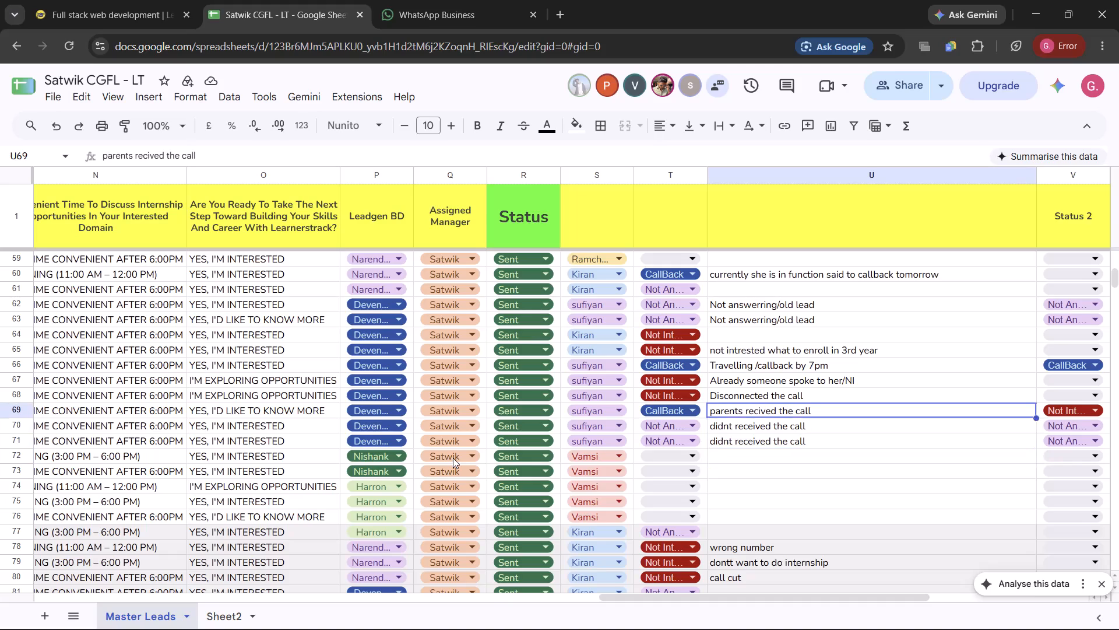
# Examine the call comments in column U of Master Leads from row 52 down to Vamsi's first blank lead in row 72.
pyautogui.press('Up')
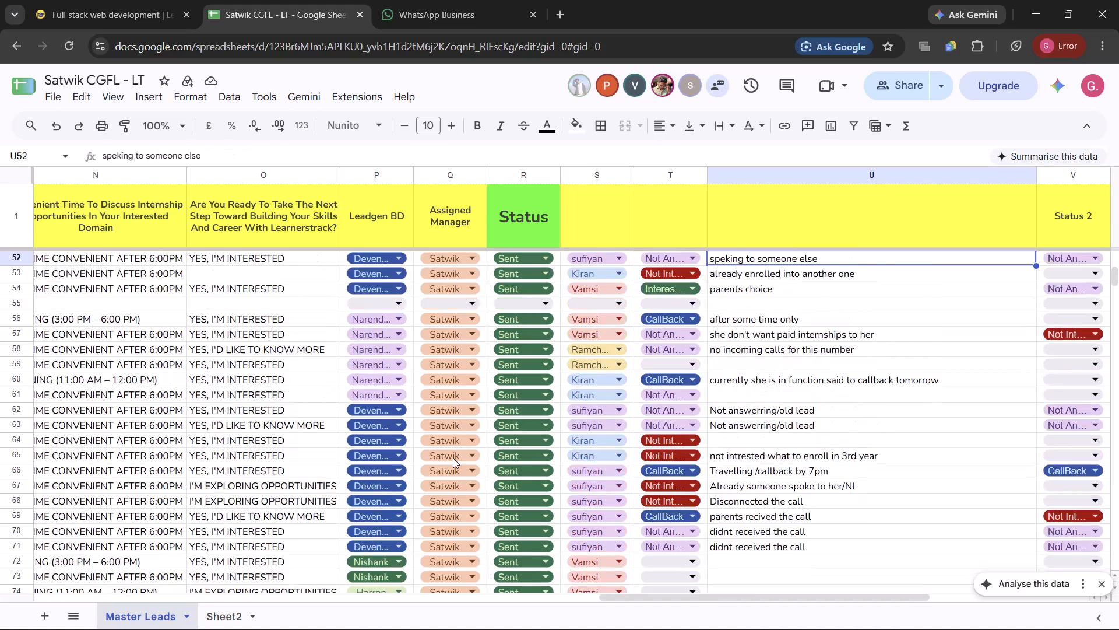
pyautogui.press('Down')
pyautogui.press('Down')
pyautogui.press('Down')
pyautogui.press('Down')
pyautogui.press('Down')
pyautogui.press('Down')
pyautogui.press('Down')
pyautogui.press('Down')
pyautogui.press('Down')
pyautogui.press('Down')
pyautogui.press('Down')
pyautogui.press('Down')
pyautogui.press('Down')
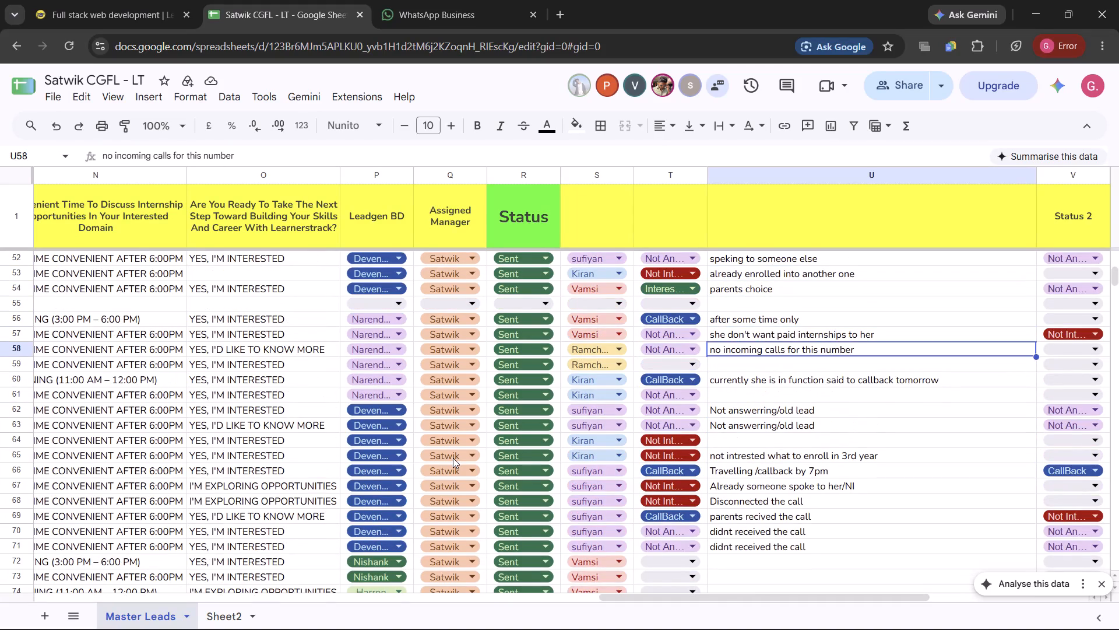
pyautogui.press('Down')
pyautogui.press('Down')
pyautogui.press('Down')
pyautogui.press('Down')
pyautogui.press('Down')
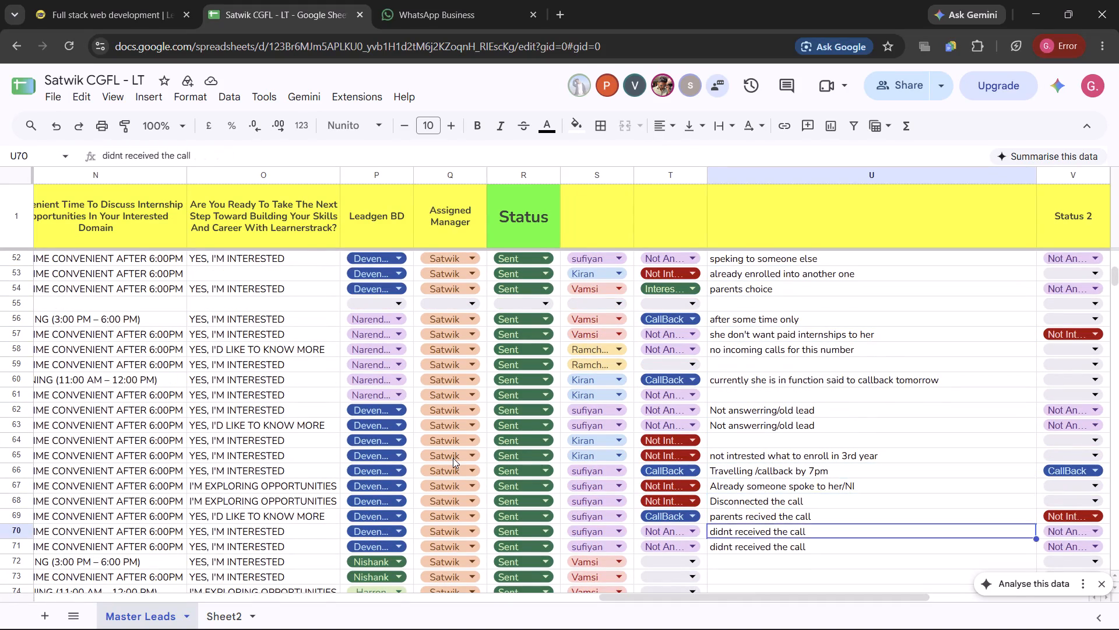
pyautogui.press('Down')
pyautogui.press('Down')
pyautogui.press('Down')
pyautogui.press('Up')
pyautogui.press('Left')
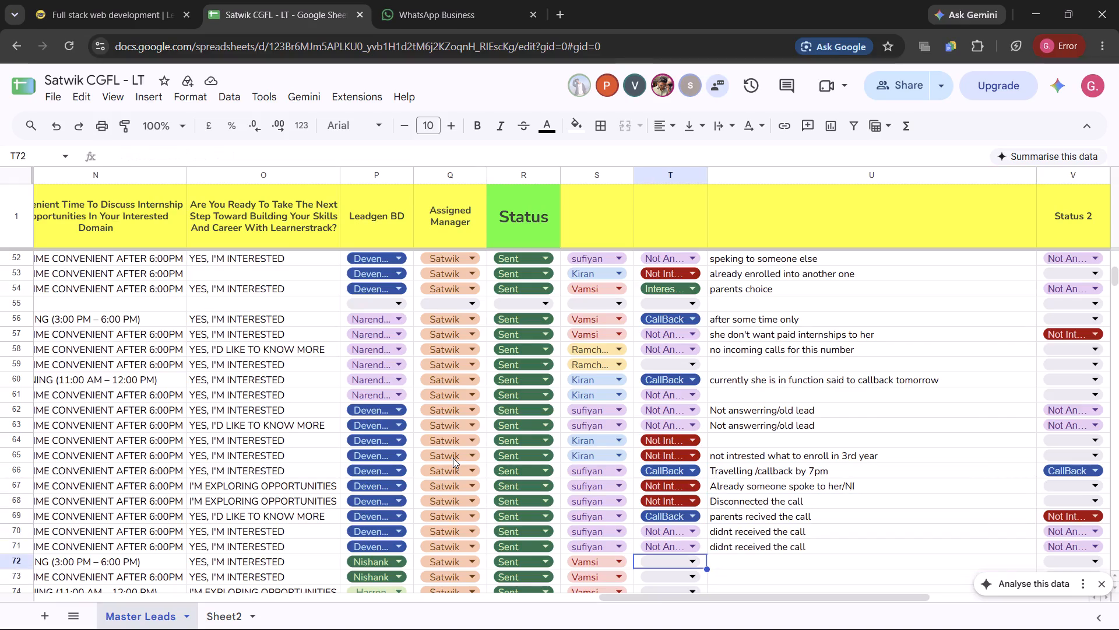
pyautogui.press('Left')
pyautogui.press('Left')
pyautogui.press('Left')
pyautogui.press('Left')
pyautogui.press('Left')
pyautogui.press('Left')
pyautogui.press('Left')
pyautogui.press('Left')
pyautogui.press('Left')
pyautogui.press('Left')
pyautogui.press('Left')
pyautogui.press('Left')
pyautogui.press('Left')
pyautogui.press('Left')
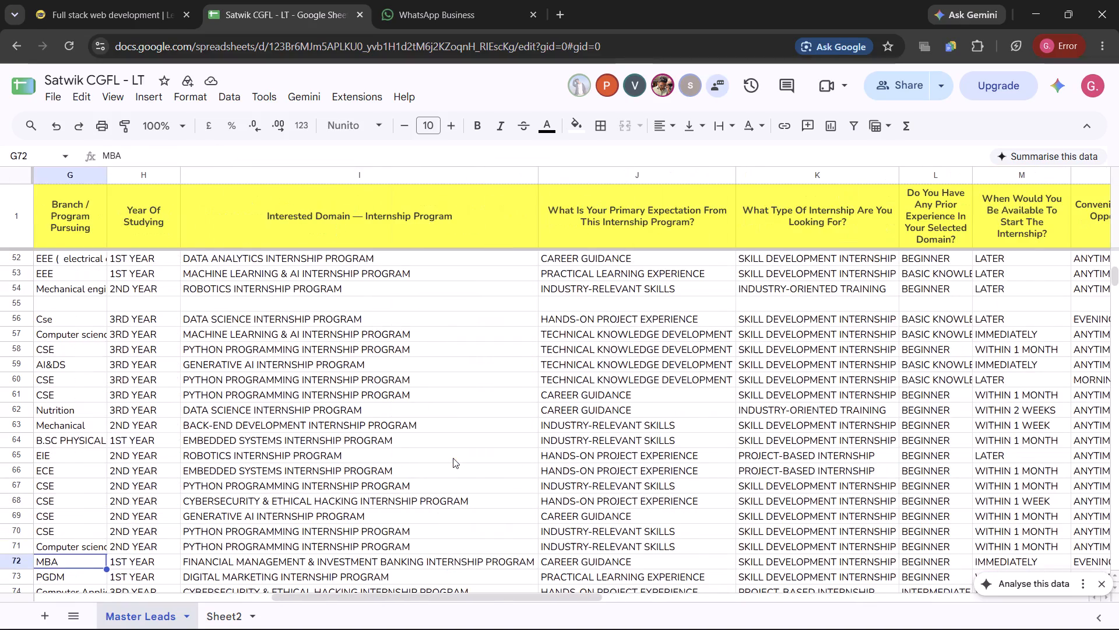
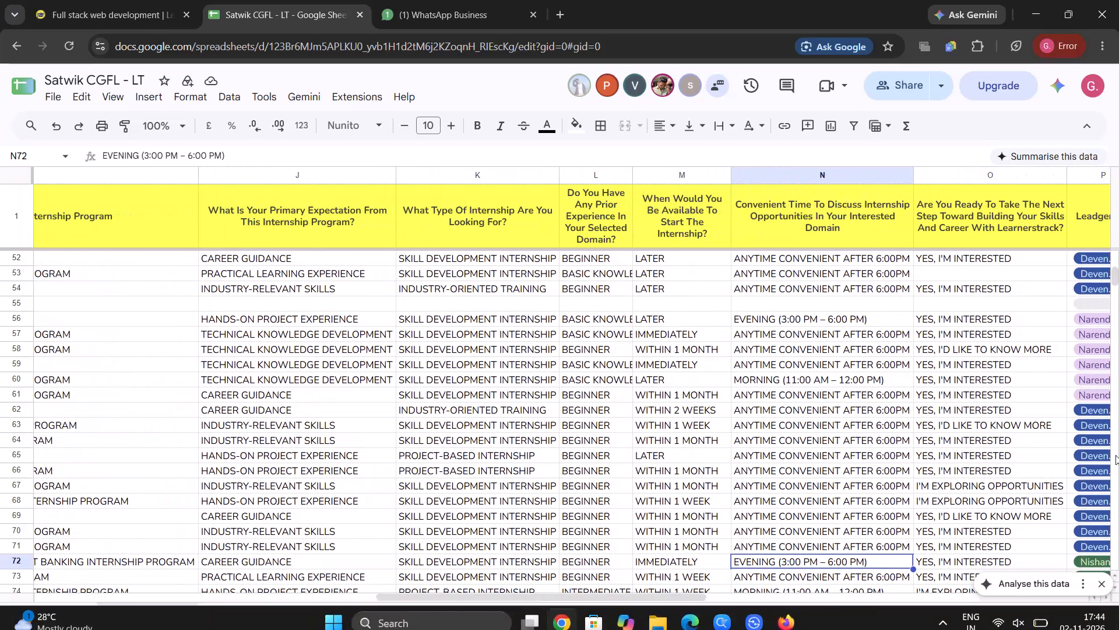
pyautogui.hscroll(-2, 1081, 454)
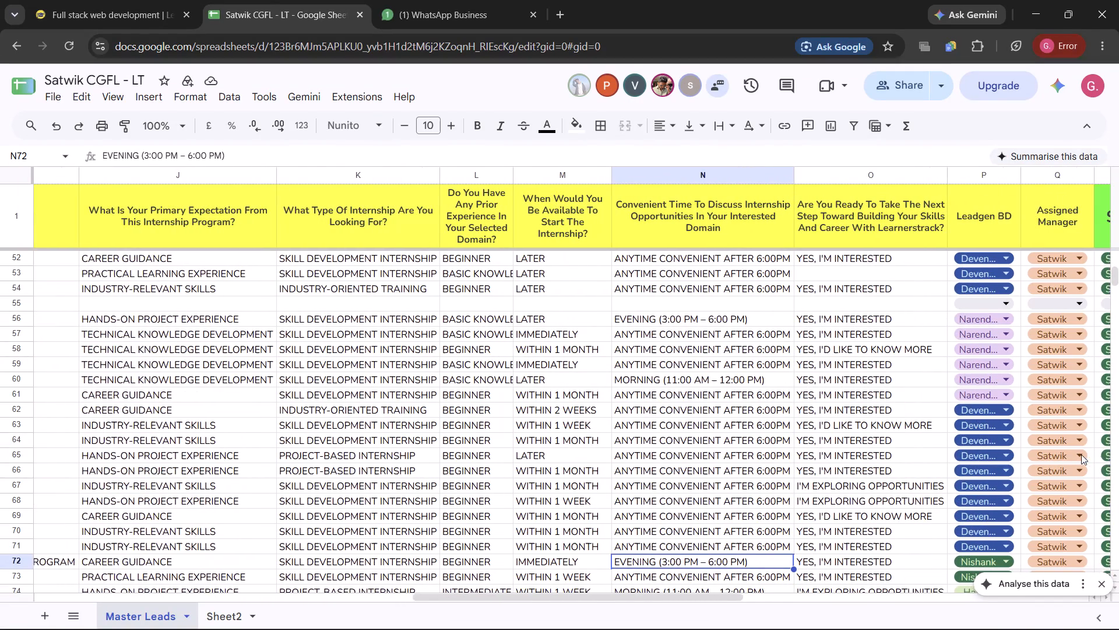
pyautogui.hscroll(-5, 1081, 454)
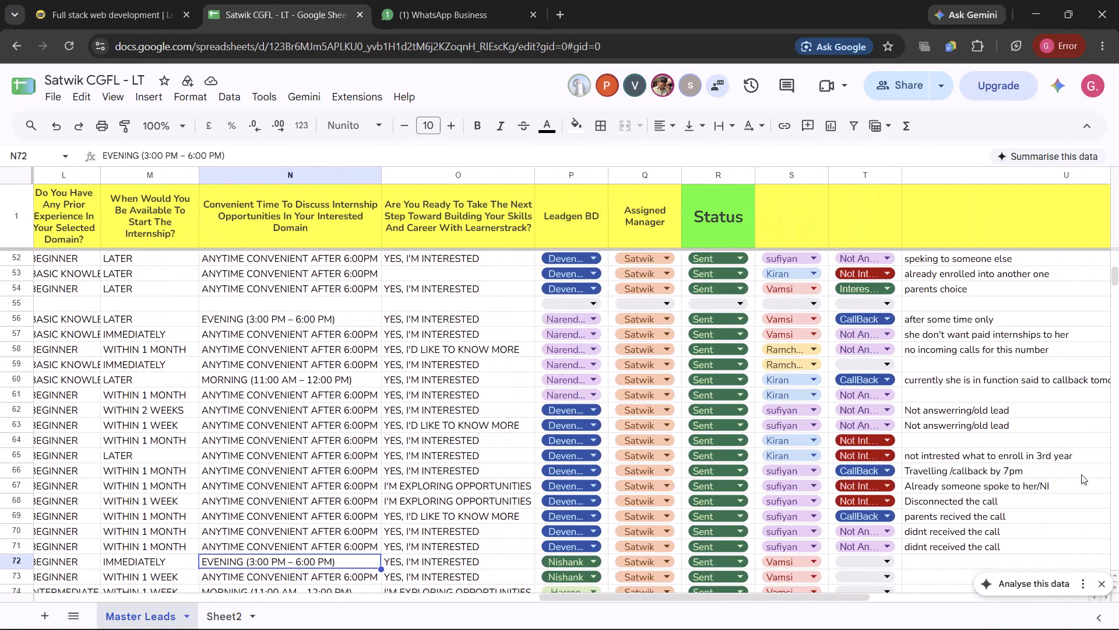
pyautogui.click(846, 554)
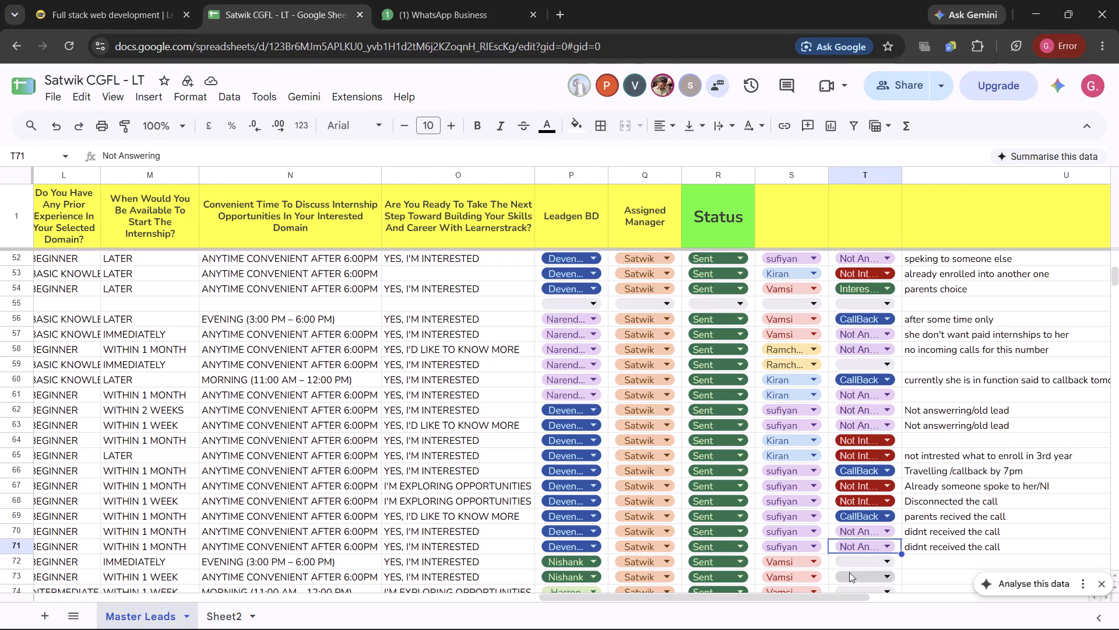
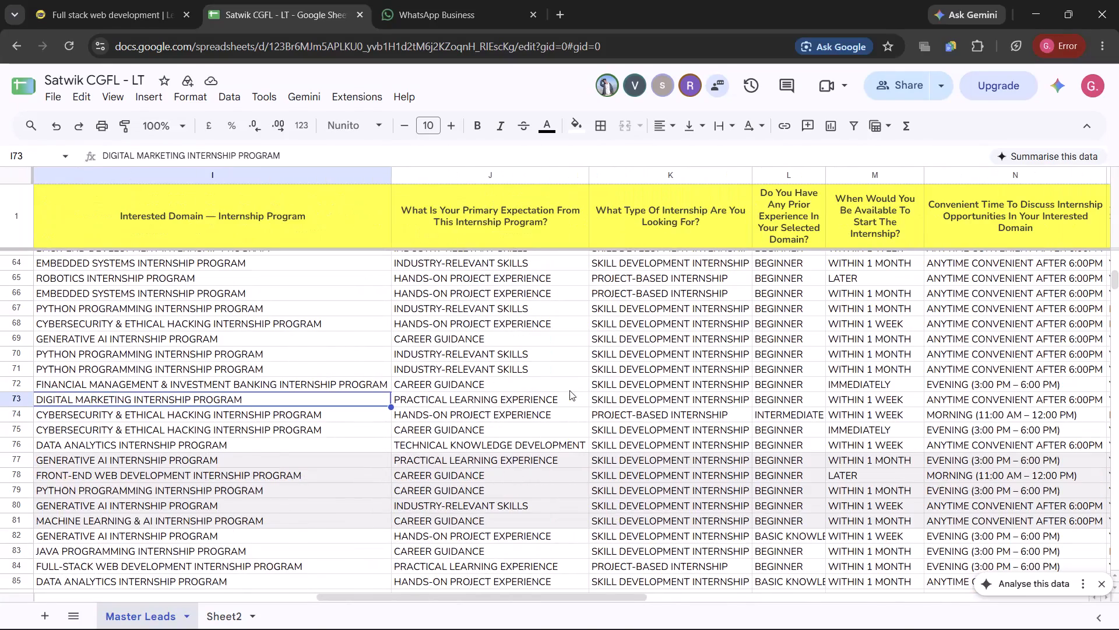
# Review the row 73 lead's details on Master Leads, from the interested internship domain back to the mobile number.
pyautogui.press('Left')
pyautogui.press('Left')
pyautogui.press('Left')
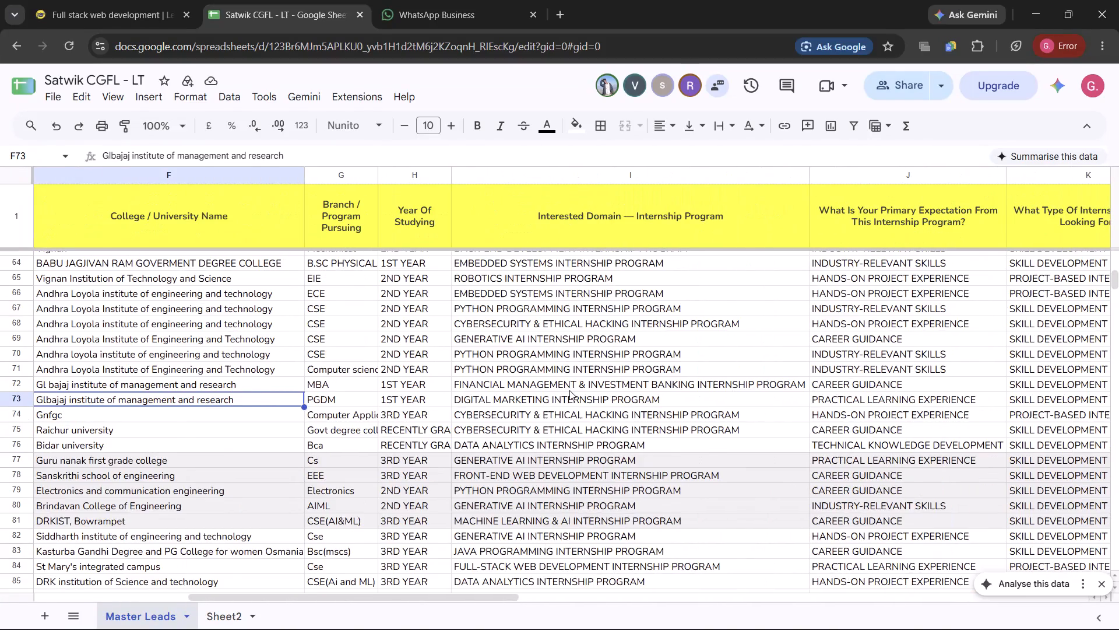
pyautogui.press('Left')
pyautogui.press('Left')
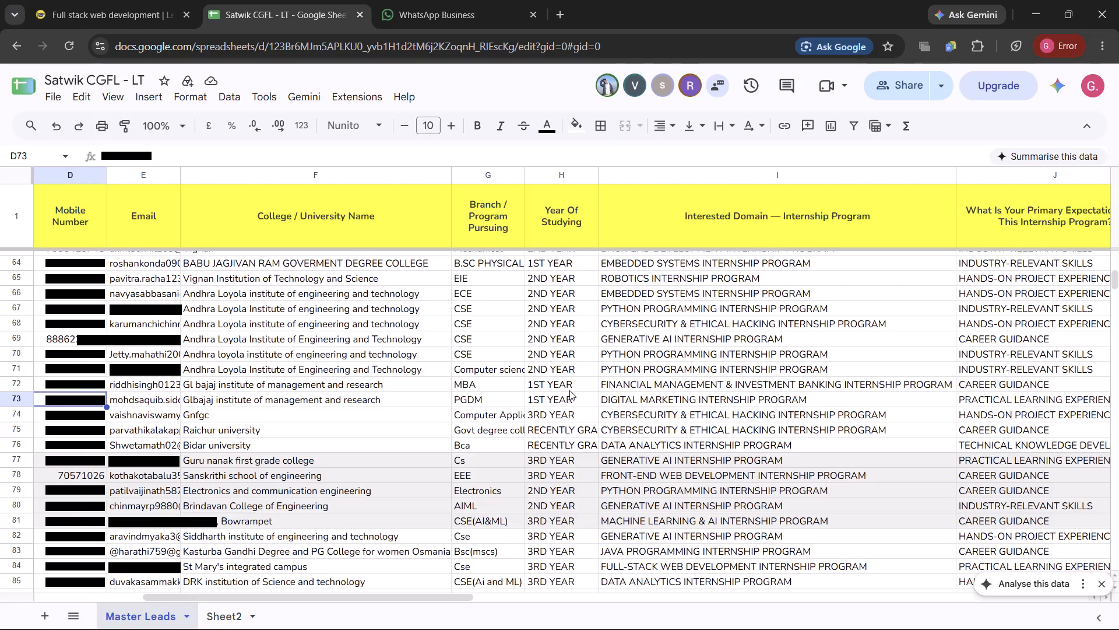
# Review the row 73 Glbajaj institute lead's details from the full name across to the convenient discussion time in column N.
pyautogui.press('Left')
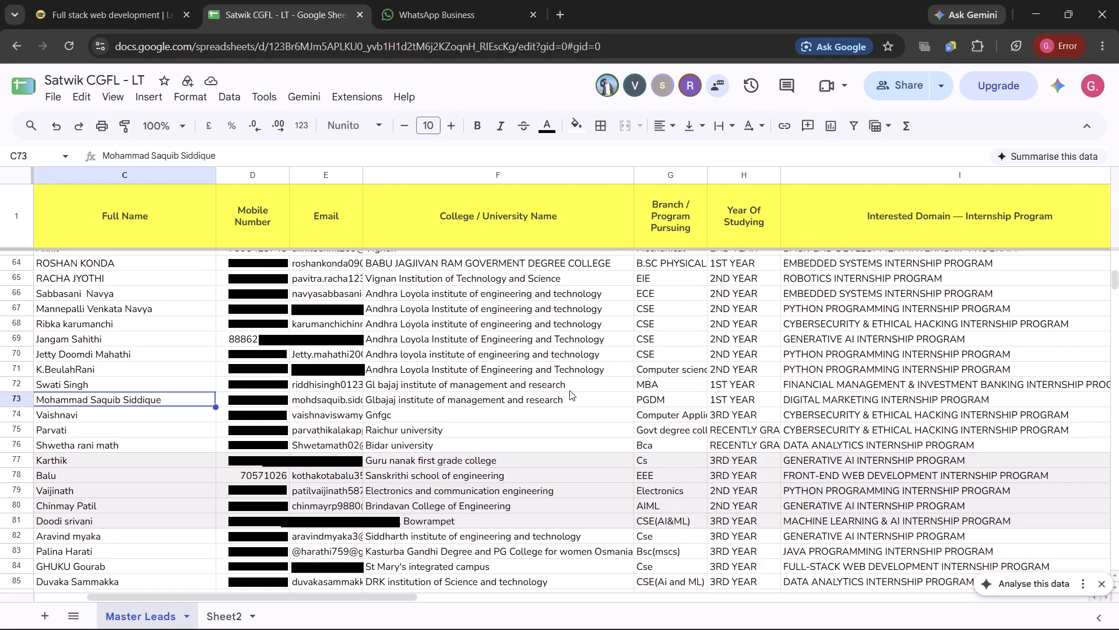
pyautogui.press('Right')
pyautogui.press('Right')
pyautogui.press('Right')
pyautogui.press('Right')
pyautogui.press('Right')
pyautogui.press('Right')
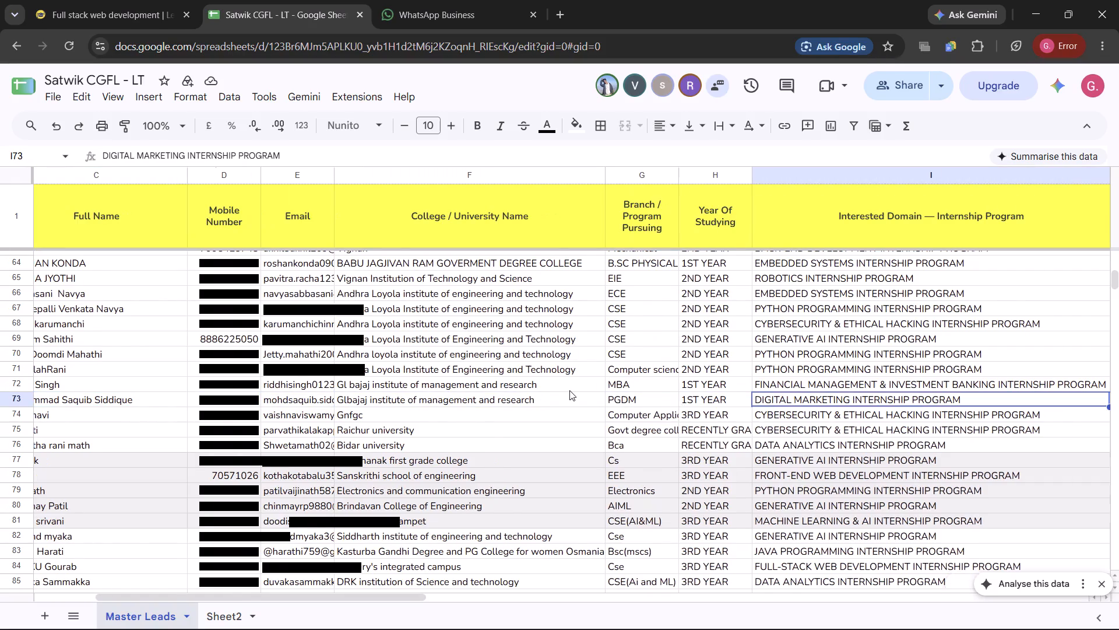
pyautogui.press('Right')
pyautogui.press('Right')
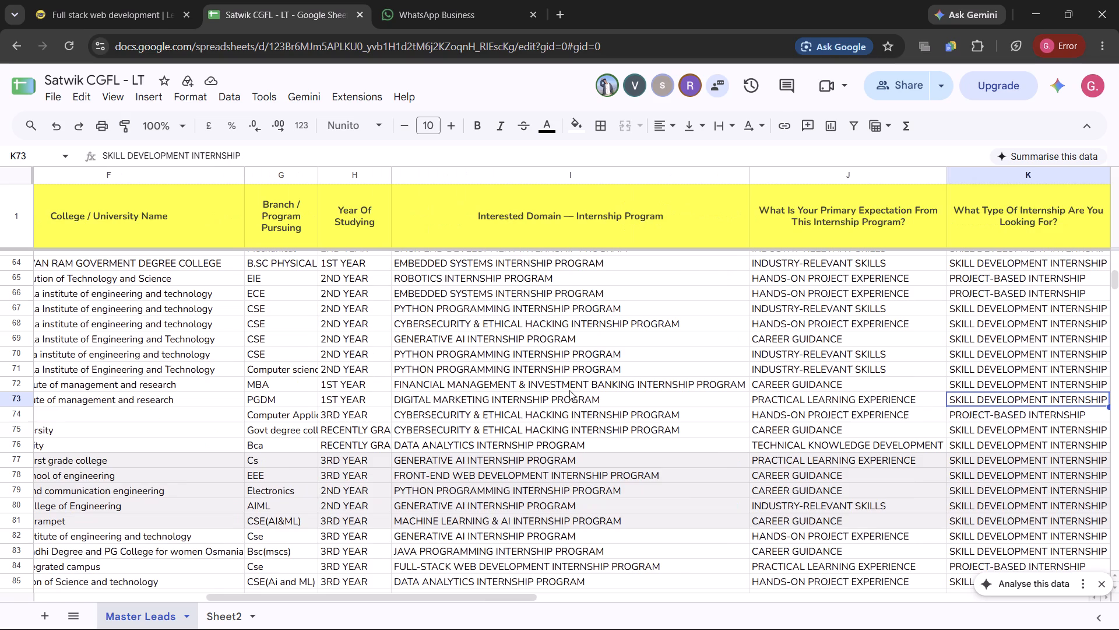
pyautogui.press('Right')
pyautogui.press('Right')
pyautogui.press('Right')
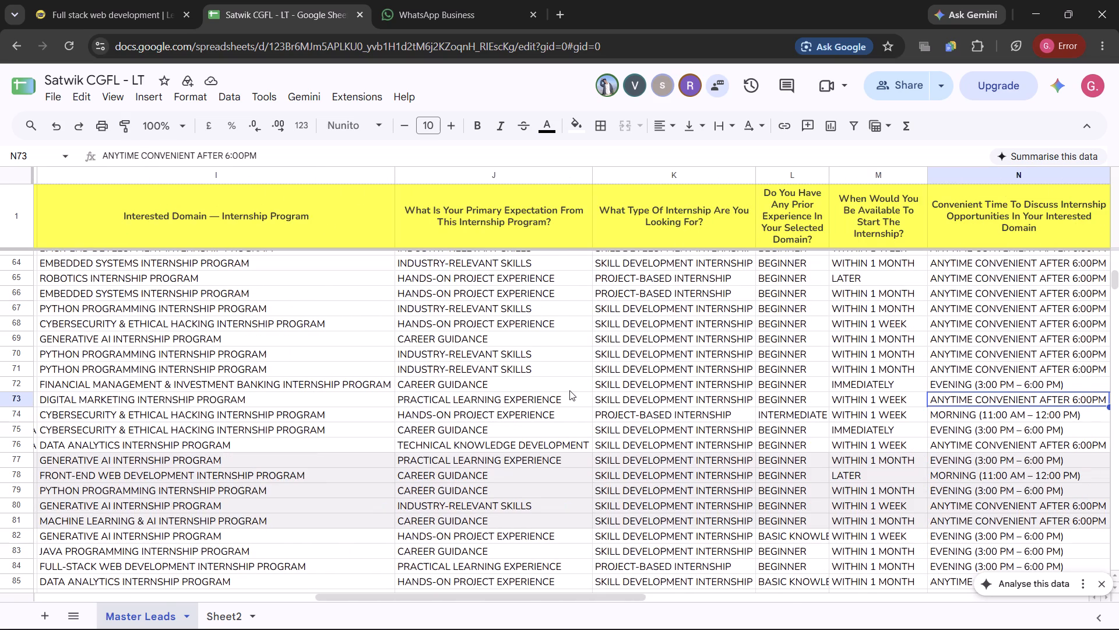
# Go back through the row 73 lead's answers to its mobile number cell to view the contact number.
pyautogui.press('Left')
pyautogui.press('Left')
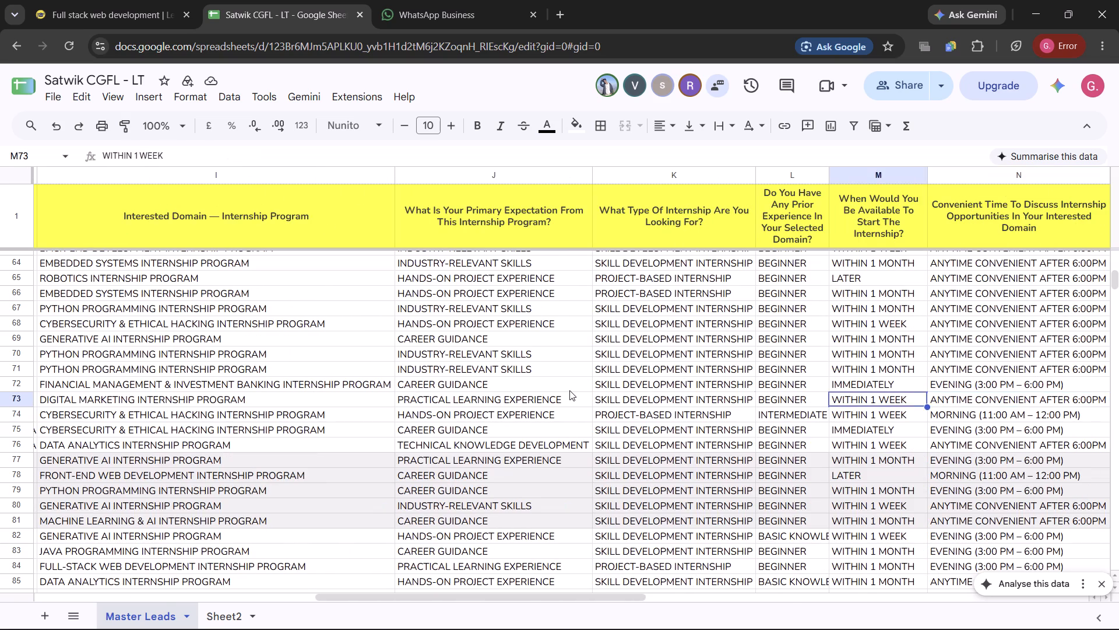
pyautogui.press('Left')
pyautogui.press('Left')
pyautogui.press('Left')
pyautogui.press('Left')
pyautogui.press('Left')
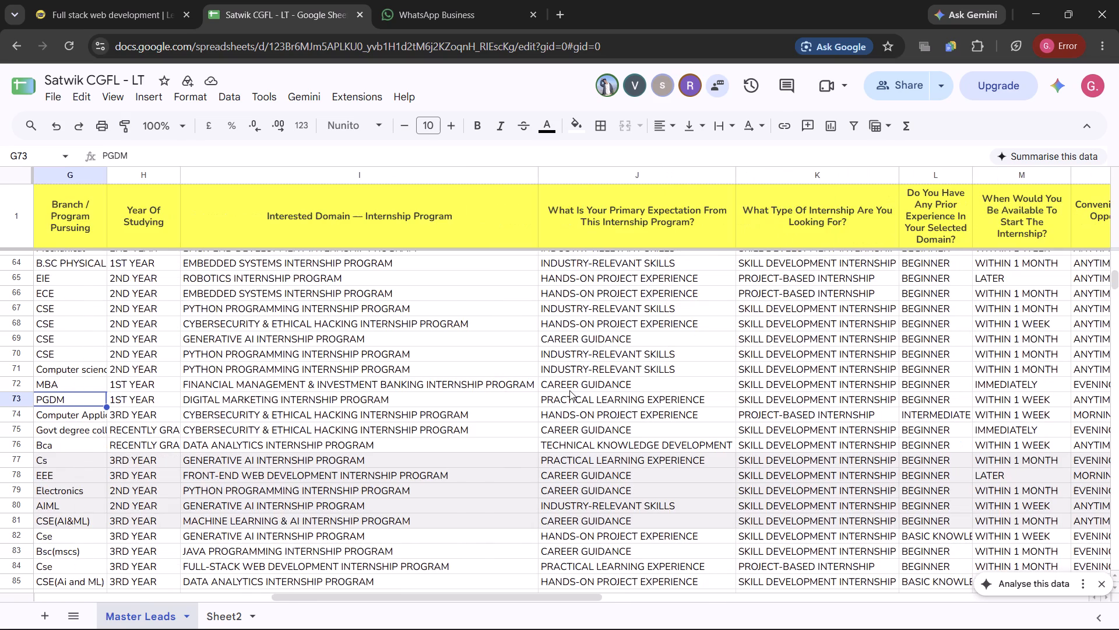
pyautogui.press('Left')
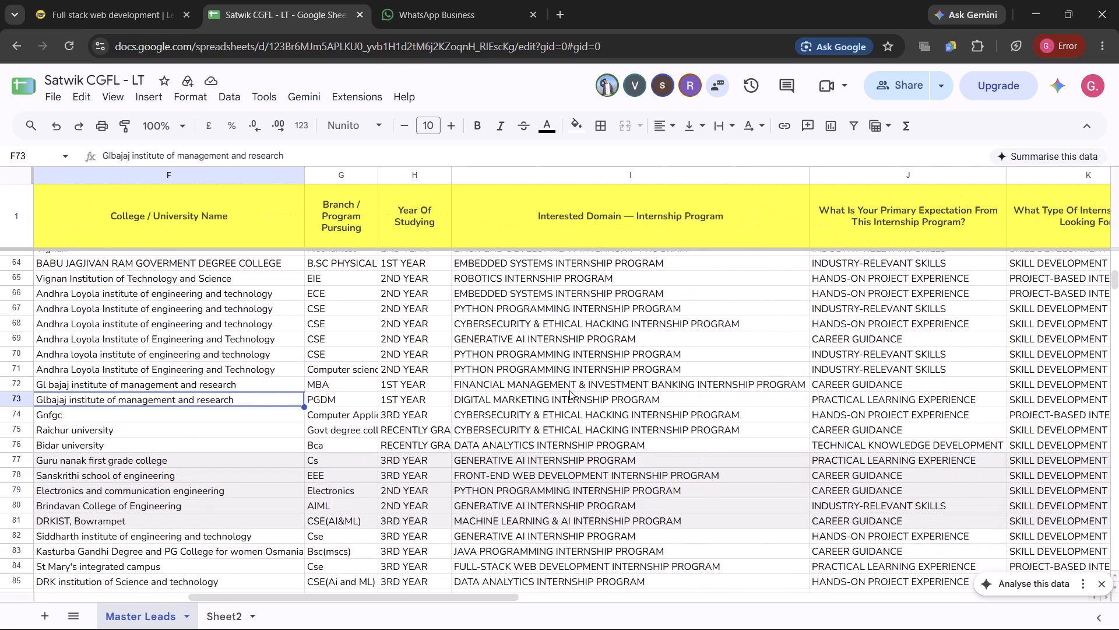
pyautogui.press('Left')
pyautogui.press('Left')
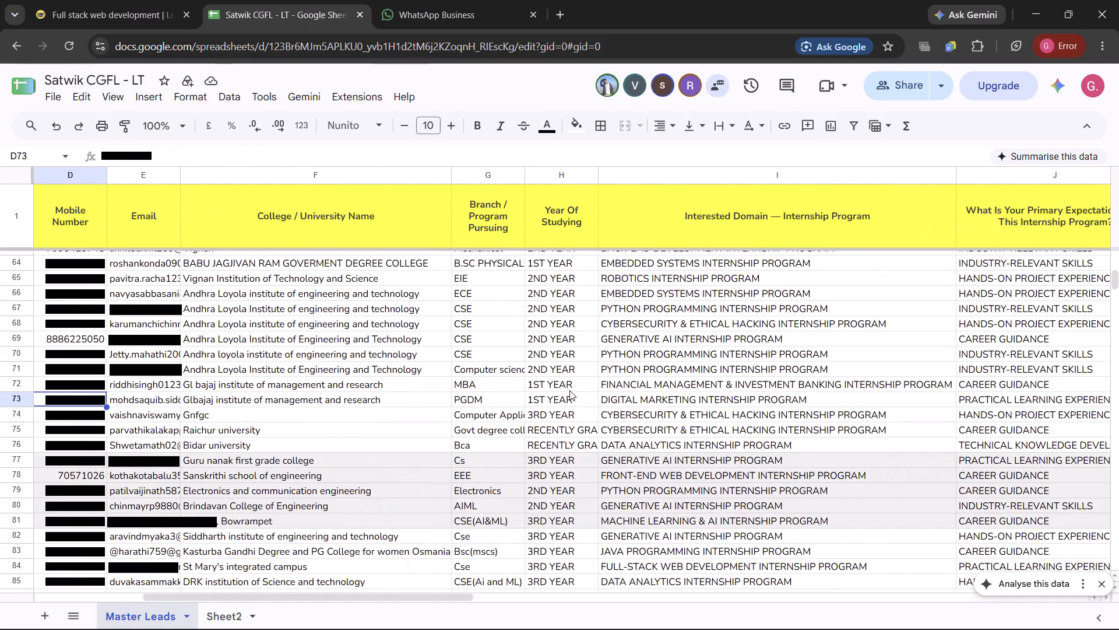
# Review the row 73 lead's details again from the mobile number across to the prior experience answer in column L.
pyautogui.press('Right')
pyautogui.press('Right')
pyautogui.press('Right')
pyautogui.press('Right')
pyautogui.press('Right')
pyautogui.press('Right')
pyautogui.press('Right')
pyautogui.press('Right')
pyautogui.press('Right')
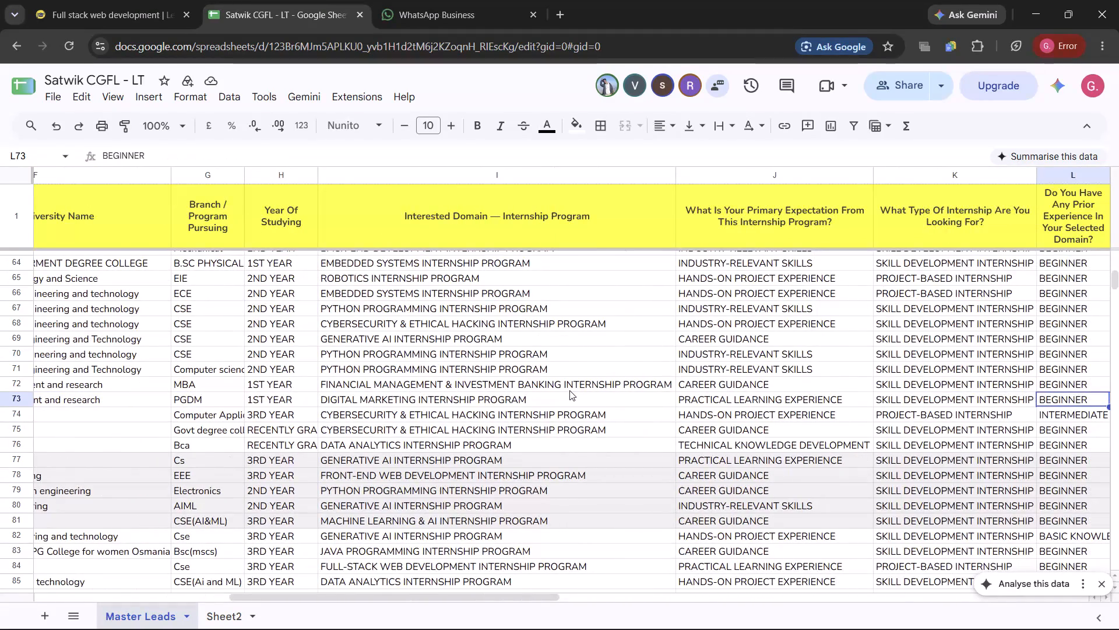
# Switch to the Learners Track website and open the Digital Marketing course page from its course catalogue to view the program overview.
pyautogui.click(65, 6)
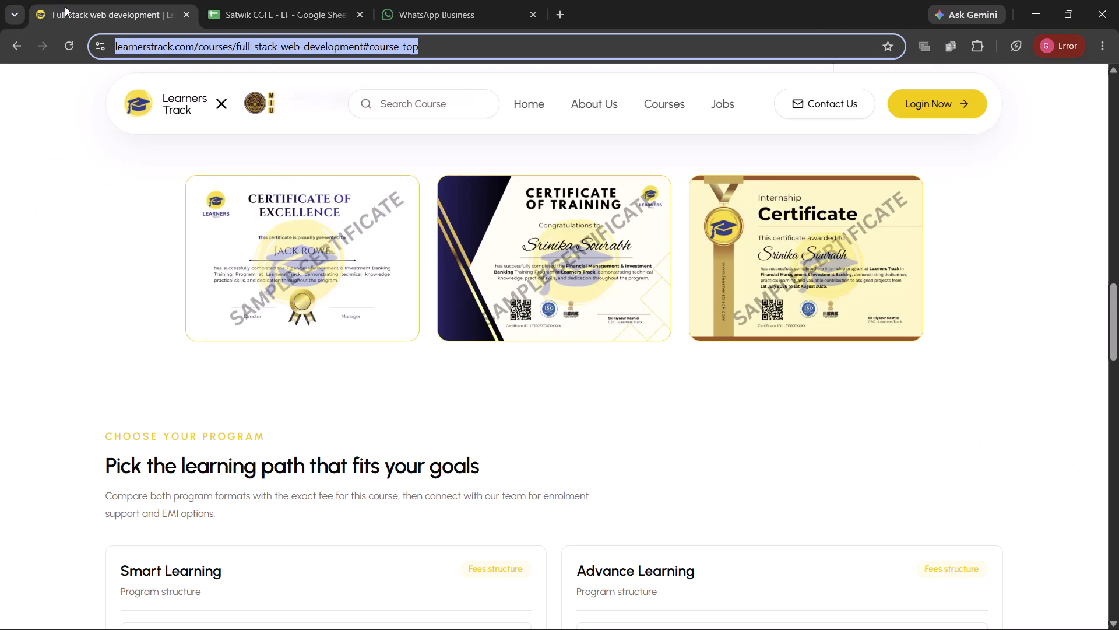
pyautogui.click(660, 107)
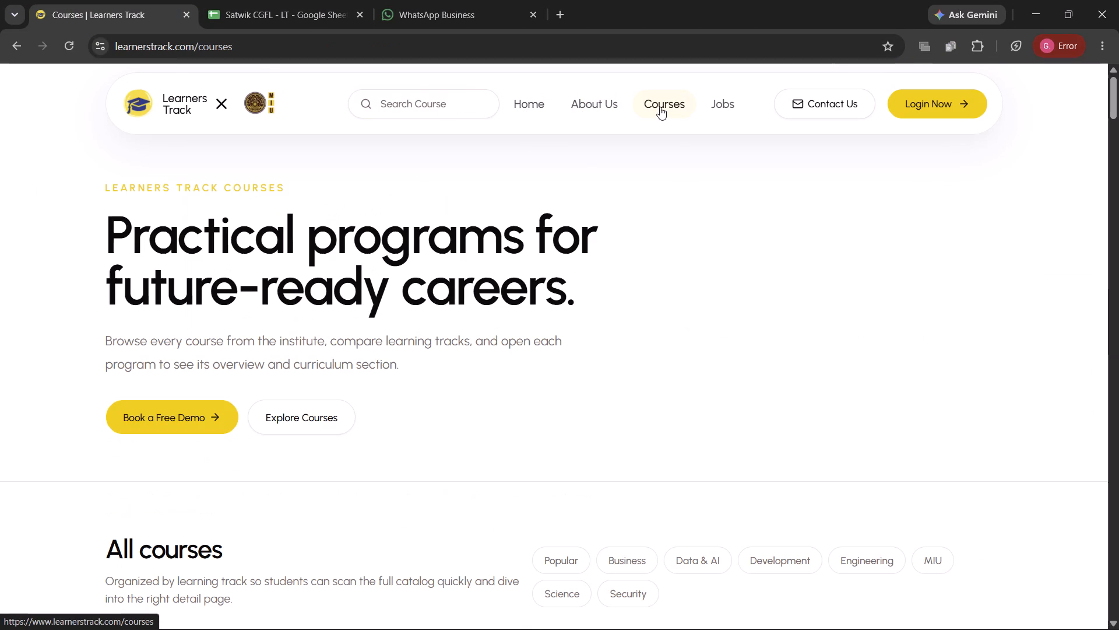
pyautogui.click(660, 108)
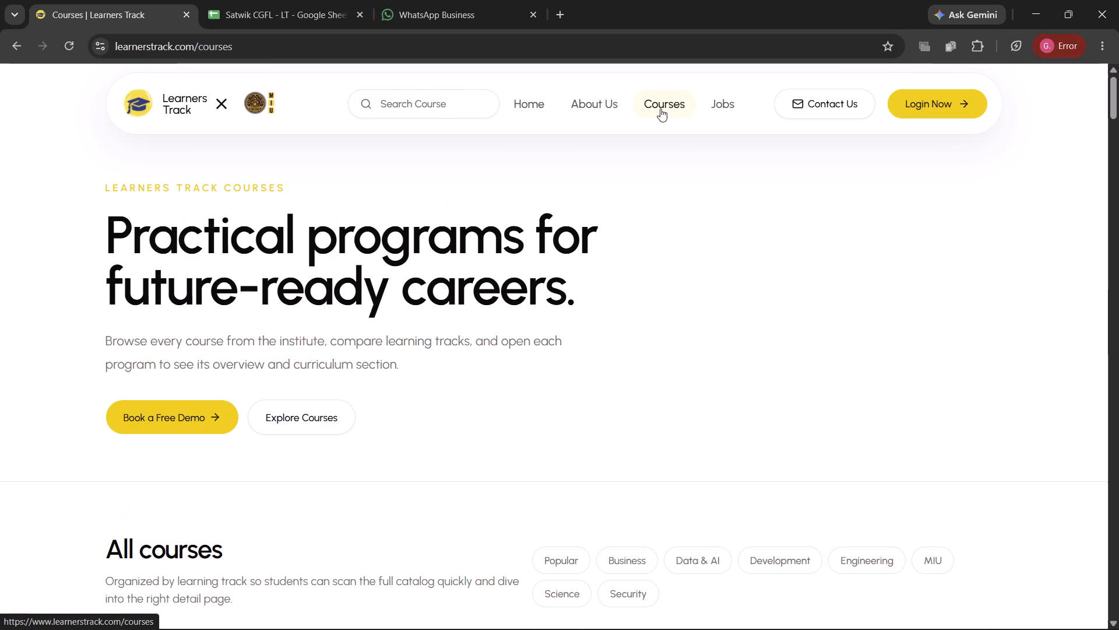
pyautogui.scroll(-5, 628, 299)
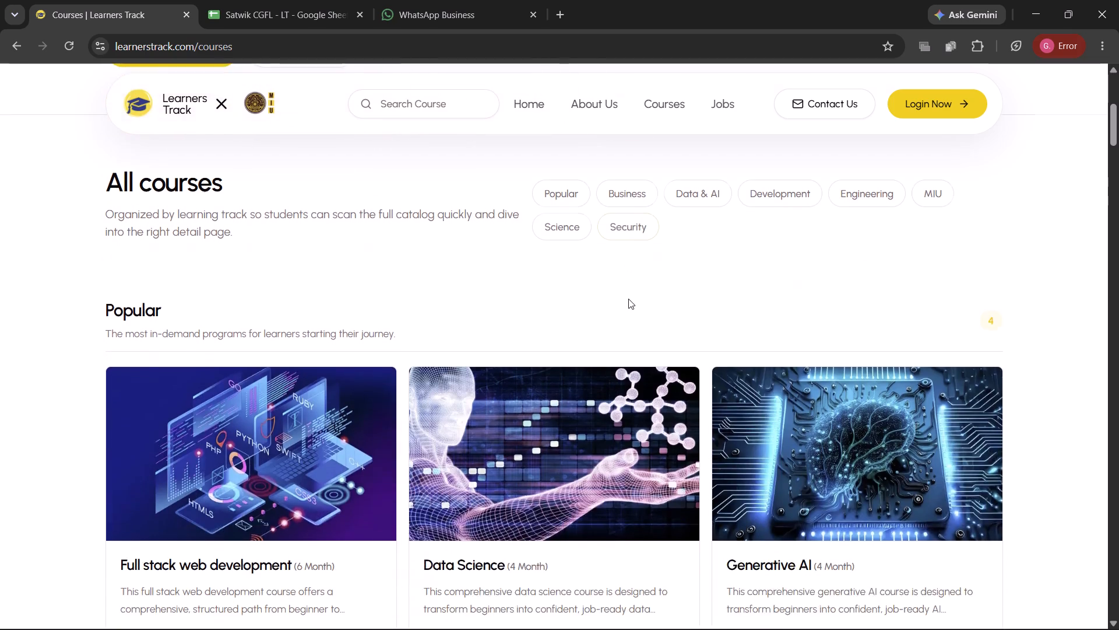
pyautogui.scroll(-7, 628, 299)
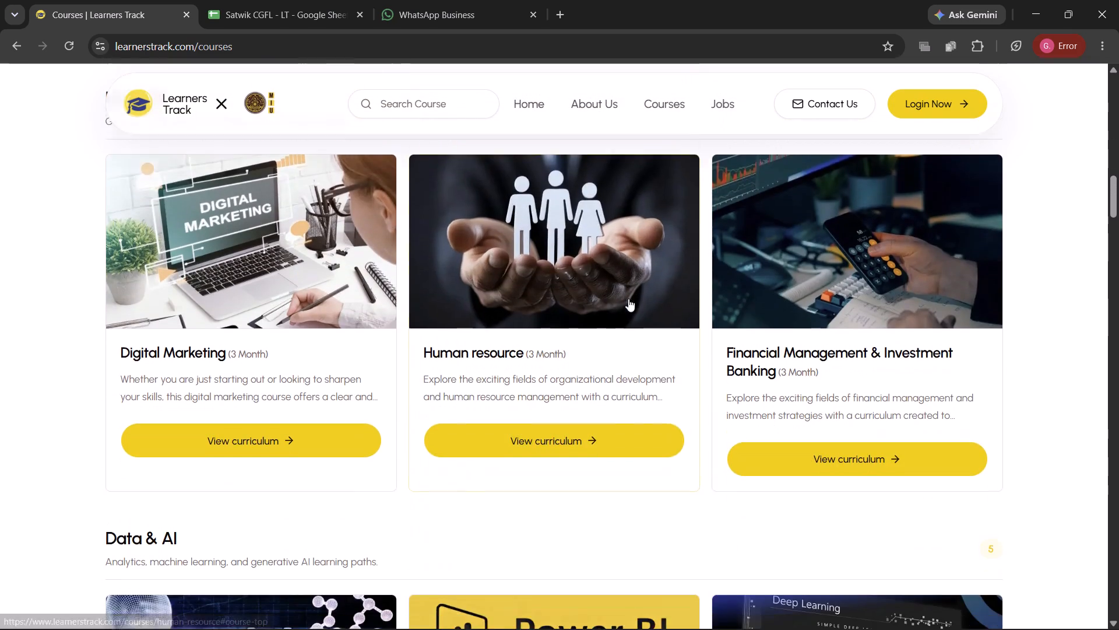
pyautogui.click(336, 246)
pyautogui.scroll(-4, 336, 246)
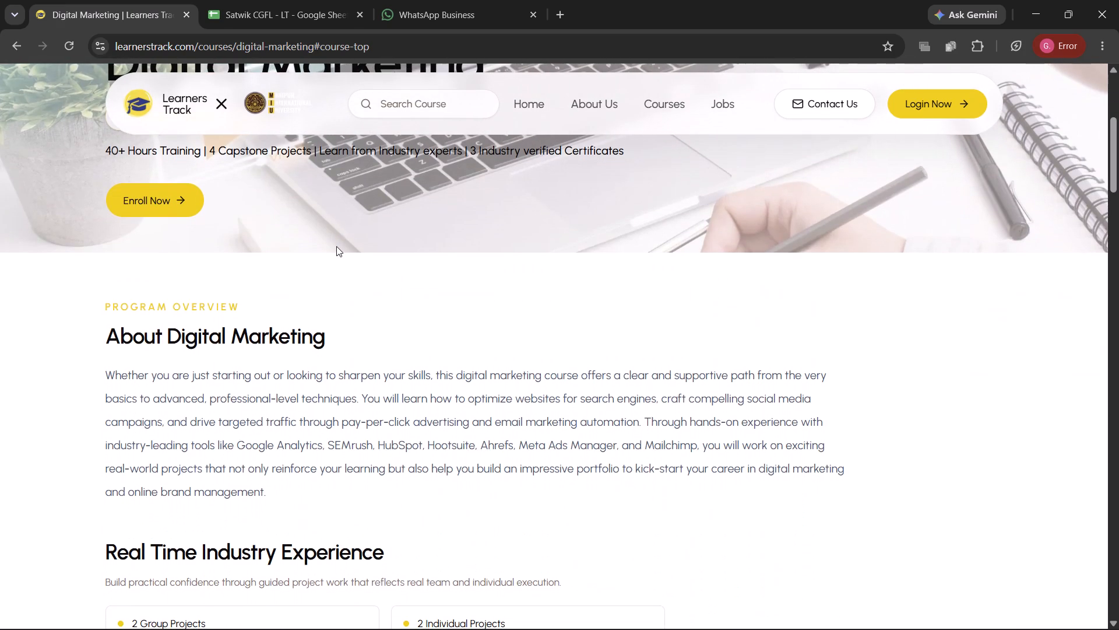
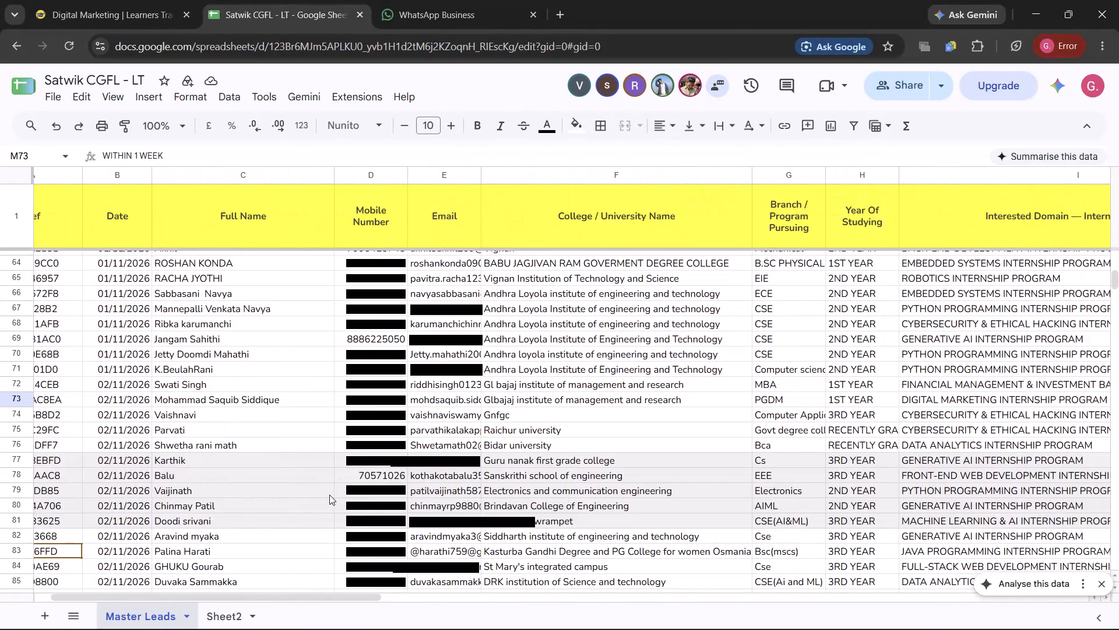
# Go across the row 73 Glbajaj institute lead's entry to its call status and comments cells in columns T and U.
pyautogui.hscroll(-3, 329, 495)
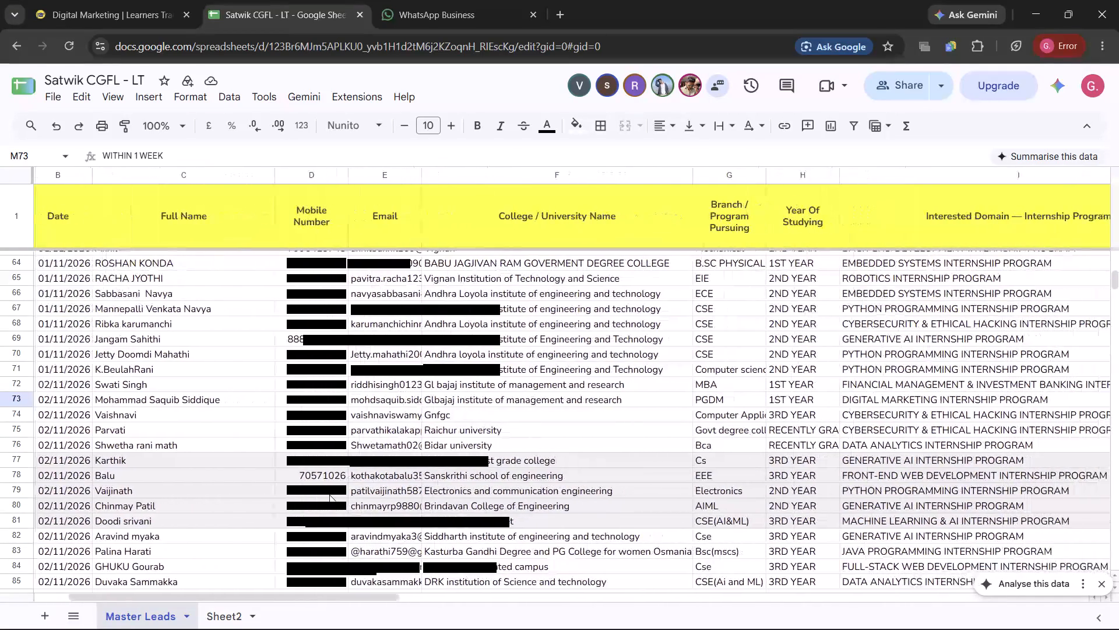
pyautogui.hscroll(-8, 329, 495)
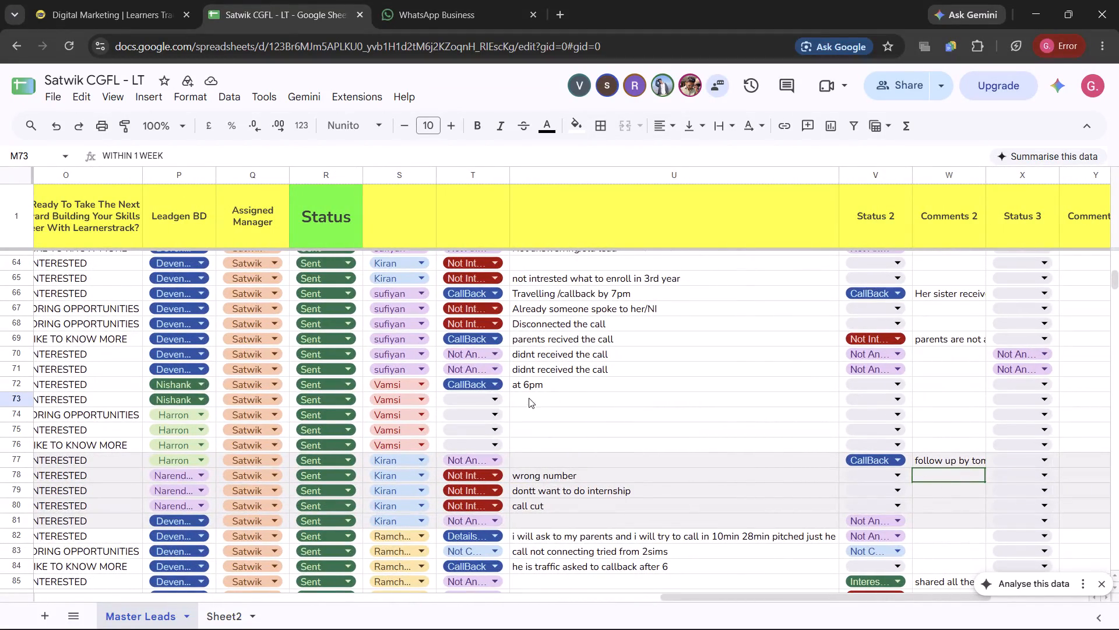
# Go back through the row 72 lead's answers from the comment in column U to the email cell.
pyautogui.click(583, 386)
pyautogui.press('Left')
pyautogui.press('Left')
pyautogui.press('Left')
pyautogui.press('Left')
pyautogui.press('Left')
pyautogui.press('Left')
pyautogui.press('Left')
pyautogui.press('Left')
pyautogui.press('Left')
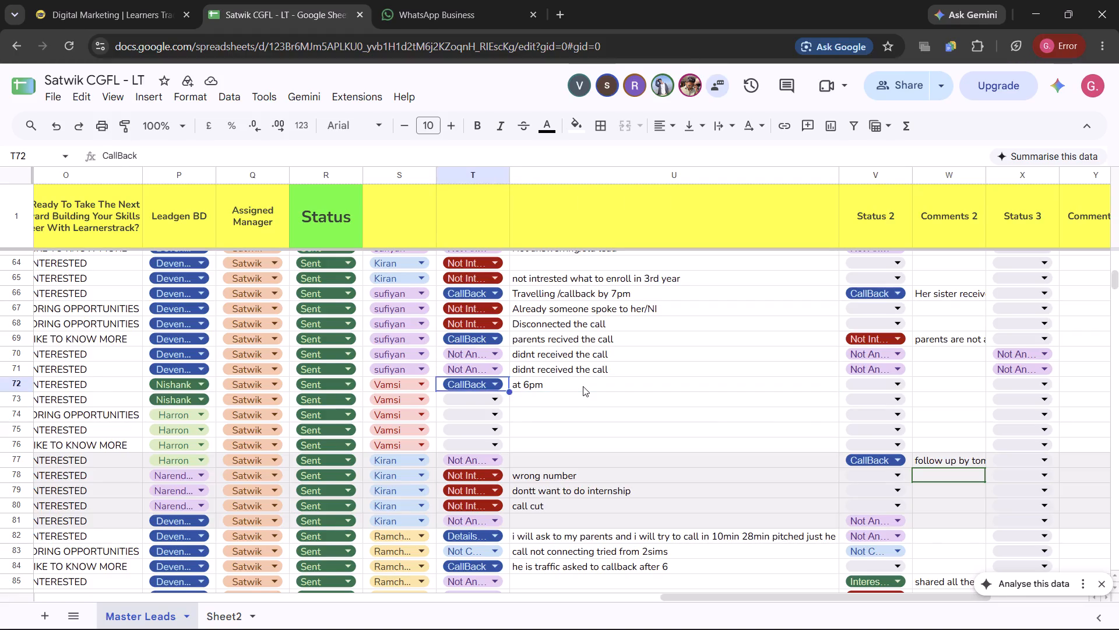
pyautogui.press('Left')
pyautogui.press('Left')
pyautogui.press('Left')
pyautogui.press('Left')
pyautogui.press('Left')
pyautogui.press('Left')
pyautogui.press('Left')
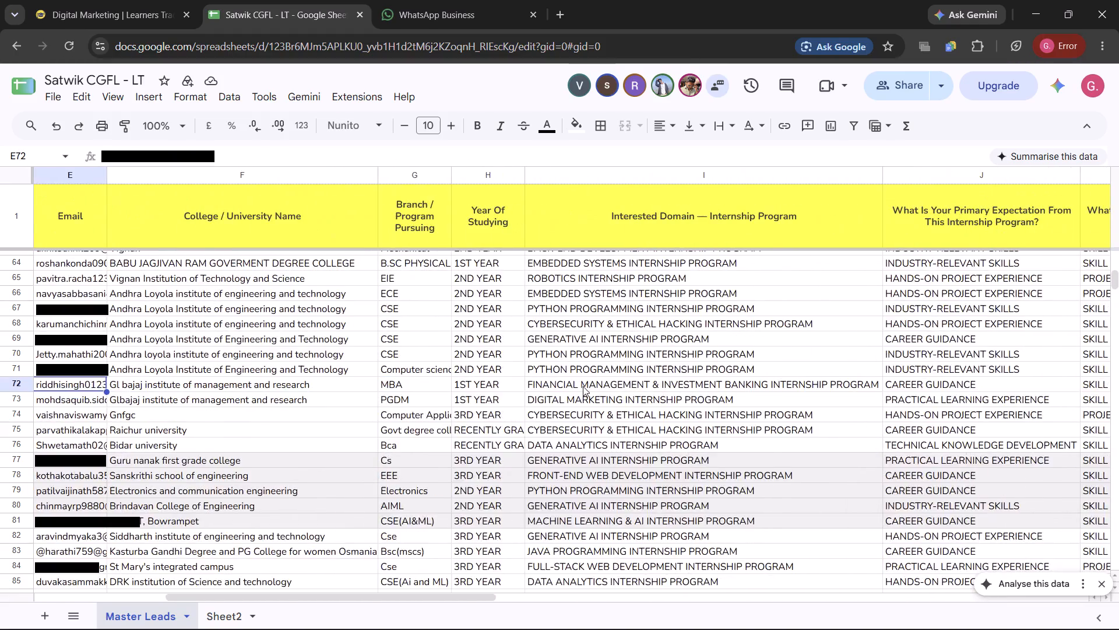
# Check the row 72 lead's date, full name, mobile number and email cells.
pyautogui.press('Left')
pyautogui.press('Left')
pyautogui.press('Left')
pyautogui.press('Right')
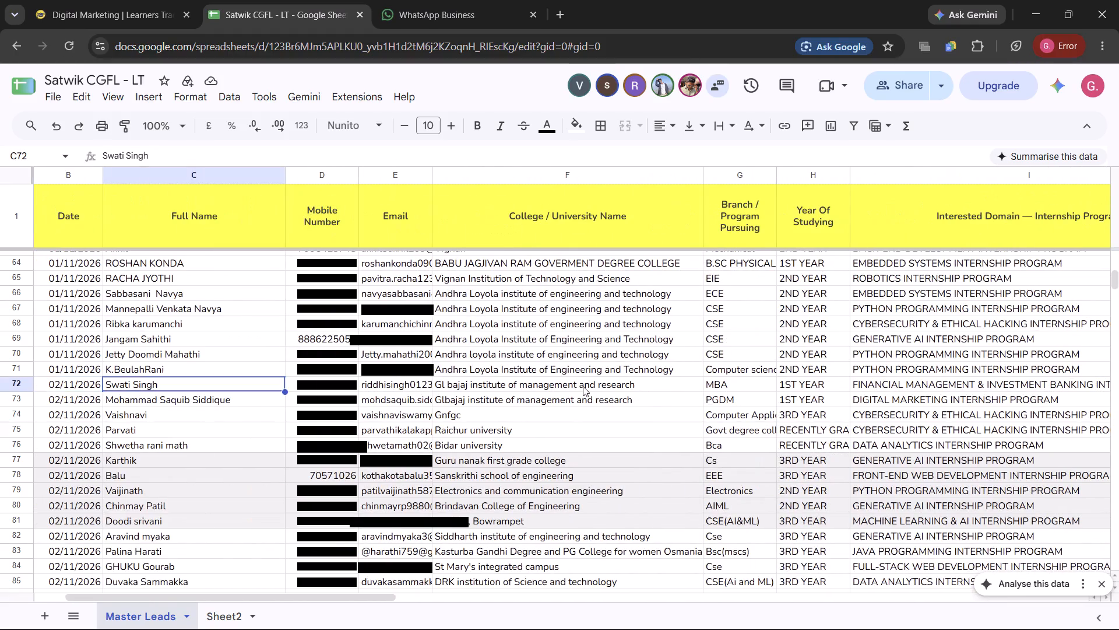
pyautogui.press('Left')
pyautogui.press('Right')
pyautogui.press('Left')
pyautogui.press('Right')
pyautogui.press('Right')
pyautogui.press('Right')
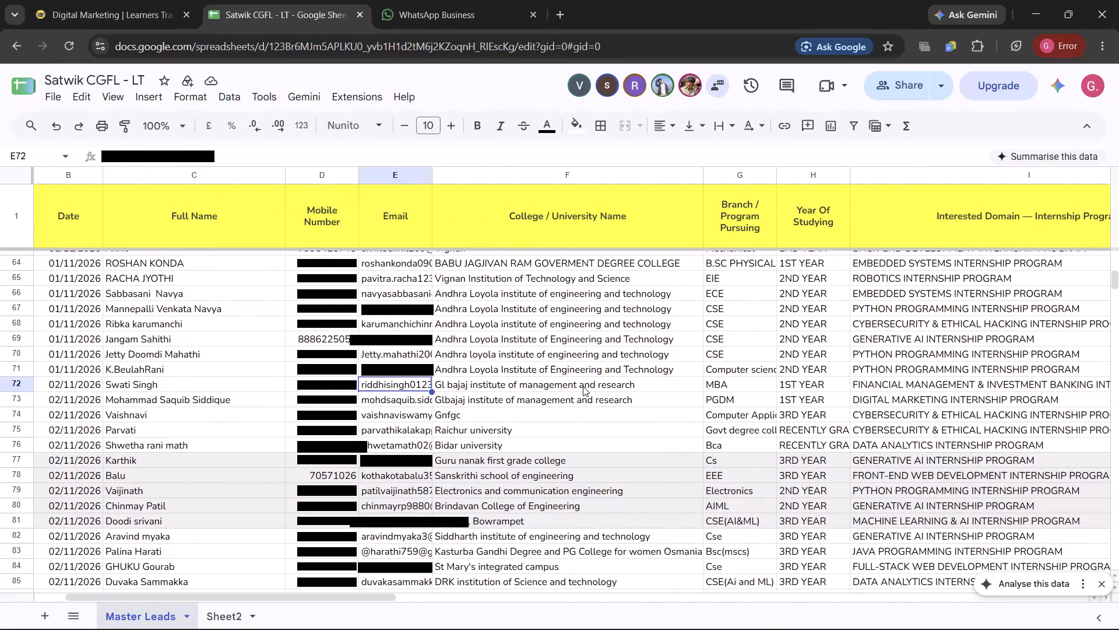
# Search the sheet for a lead by the leading digits of the mobile number.
pyautogui.hotkey('ctrl', 'f')
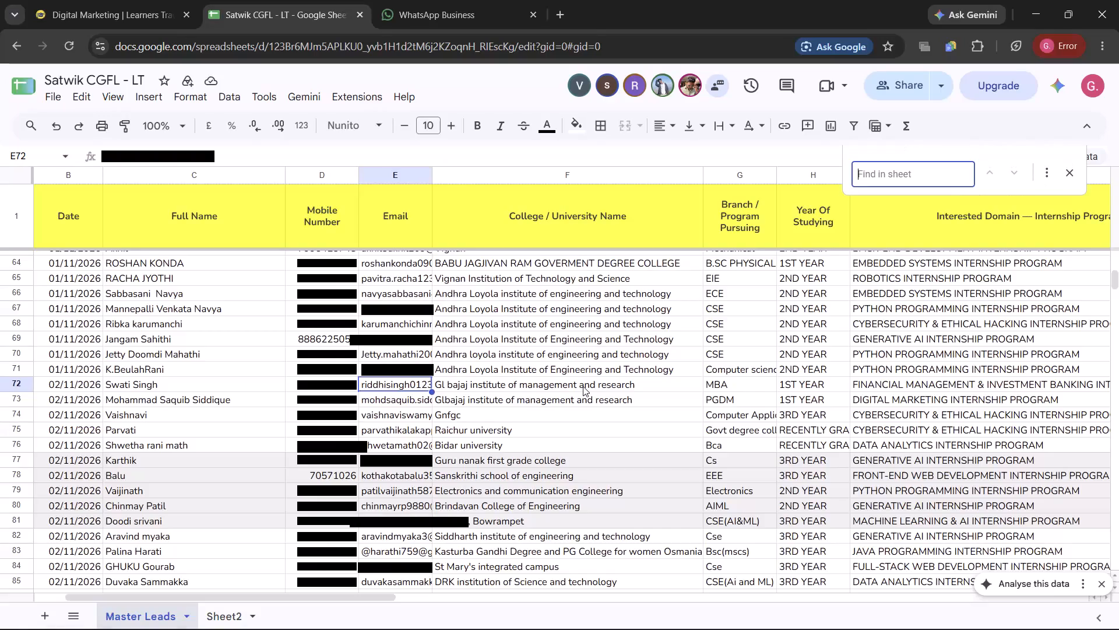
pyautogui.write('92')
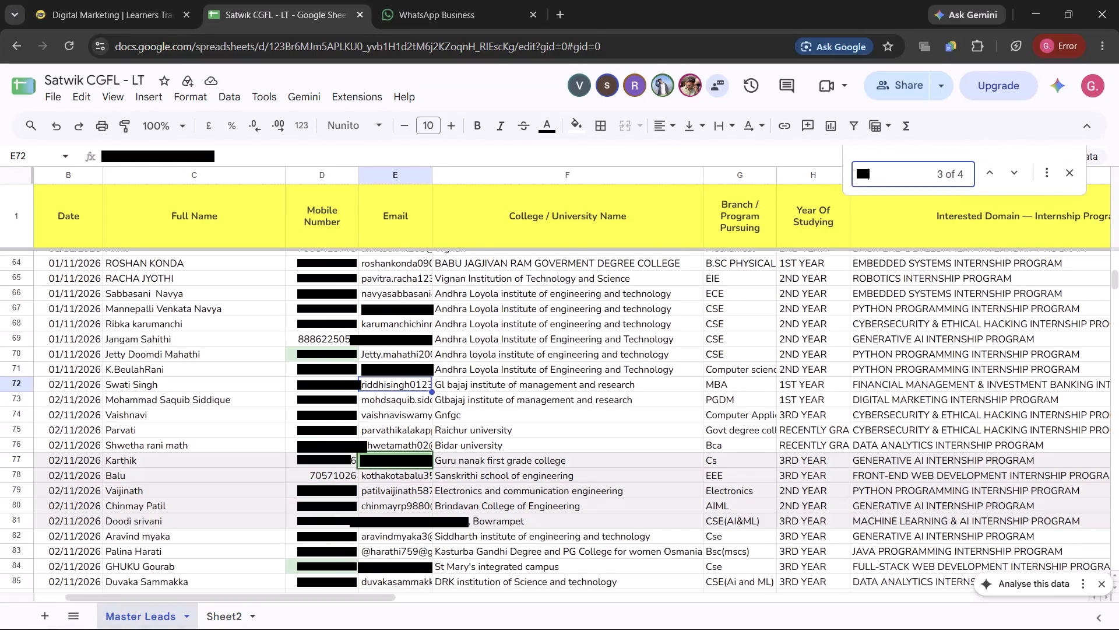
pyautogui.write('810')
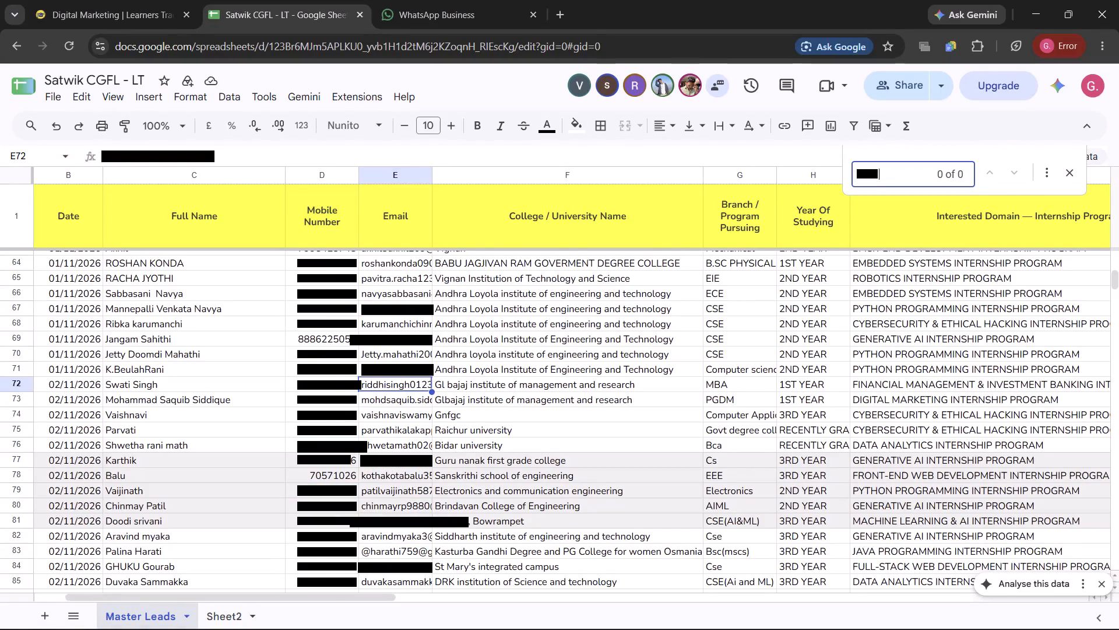
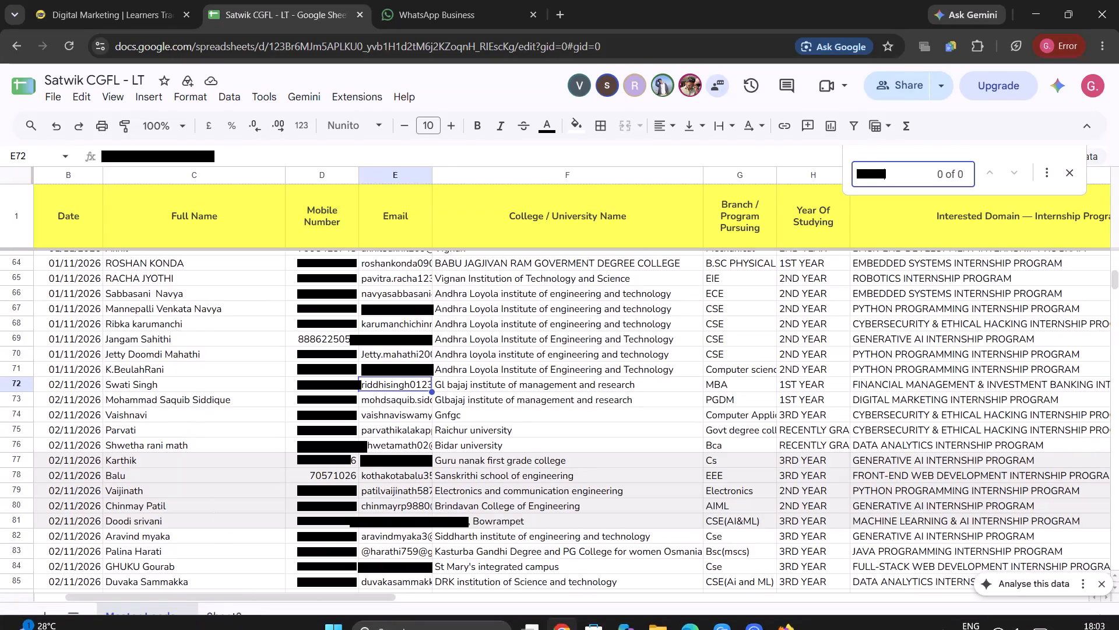
# Search Sheet2 for the lead by a longer part of the mobile number and select the matching lead's college cell.
pyautogui.click(221, 610)
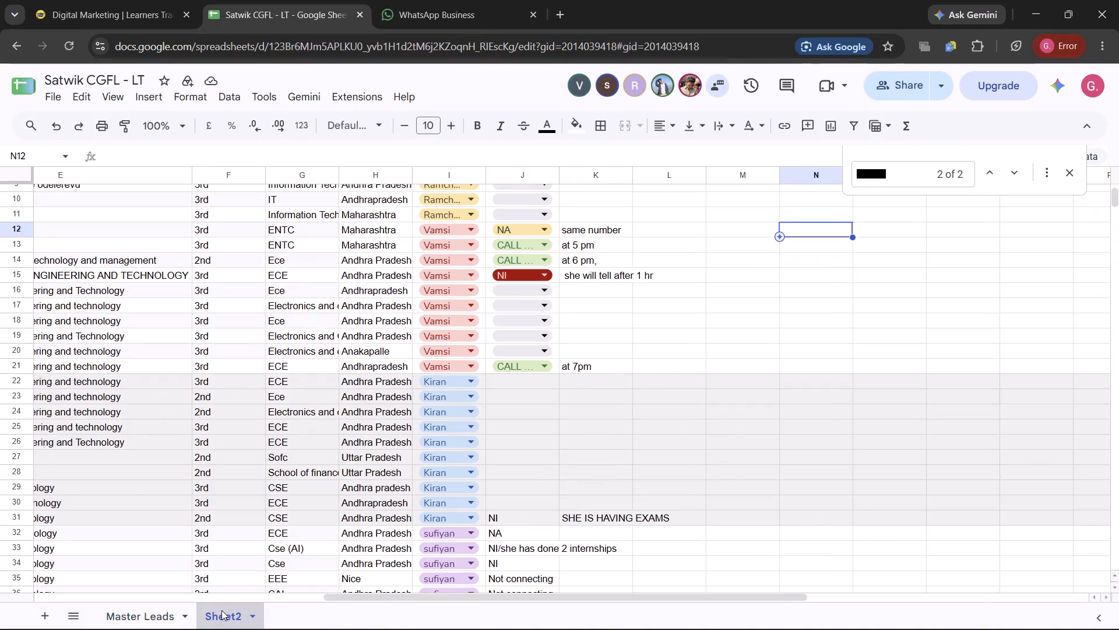
pyautogui.click(896, 174)
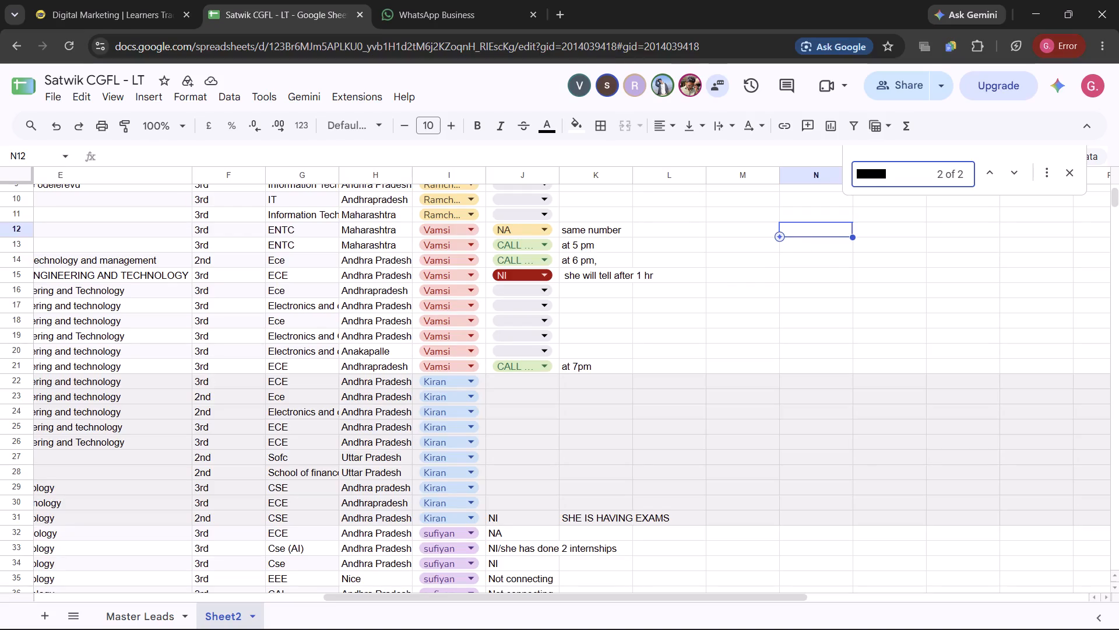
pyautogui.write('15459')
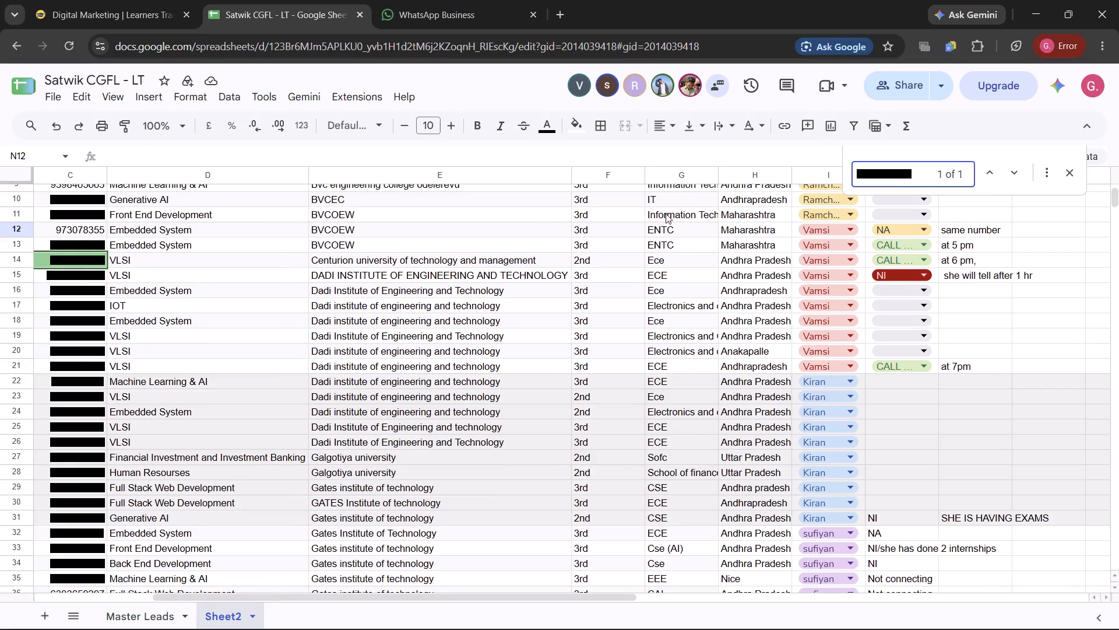
pyautogui.click(491, 262)
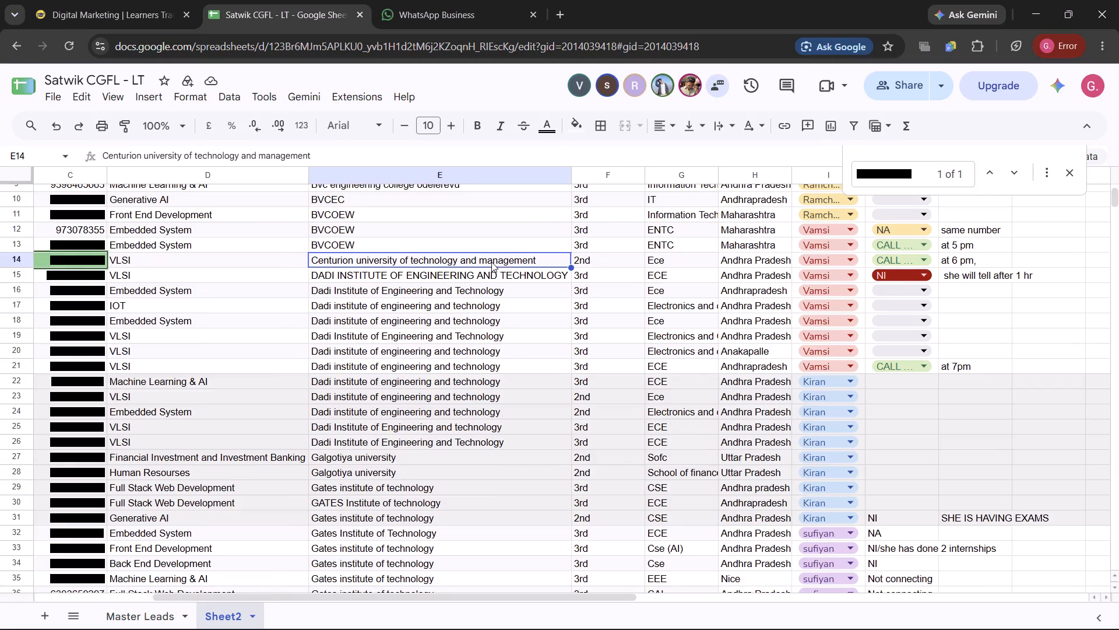
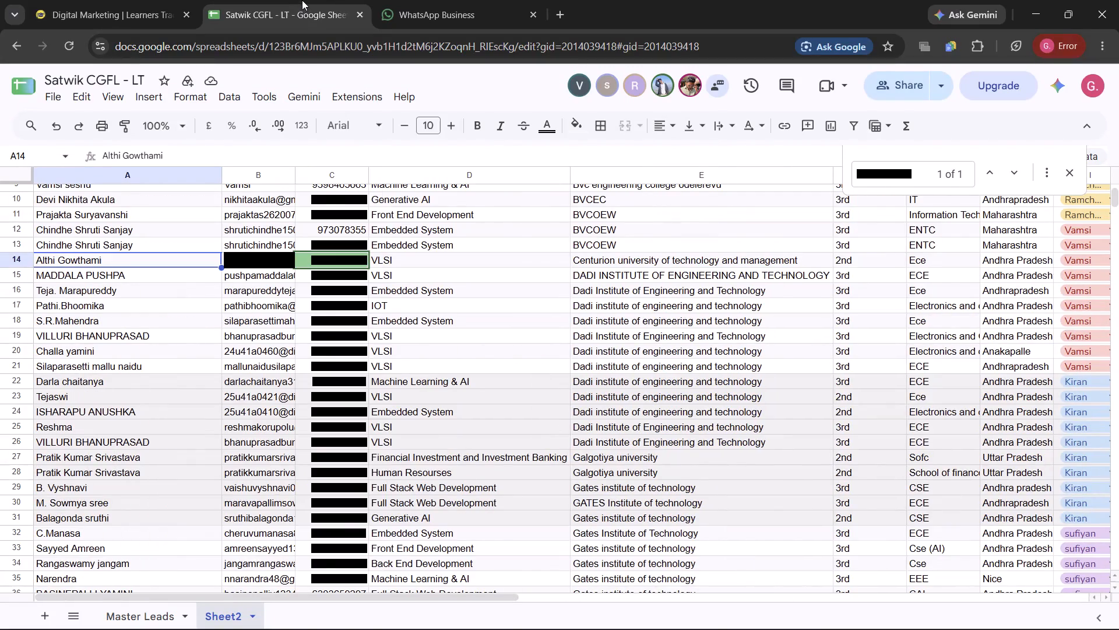
# Review the row 14 VLSI lead's details in Sheet2, from the name through college, assignee and call status to the callback note.
pyautogui.press('Left')
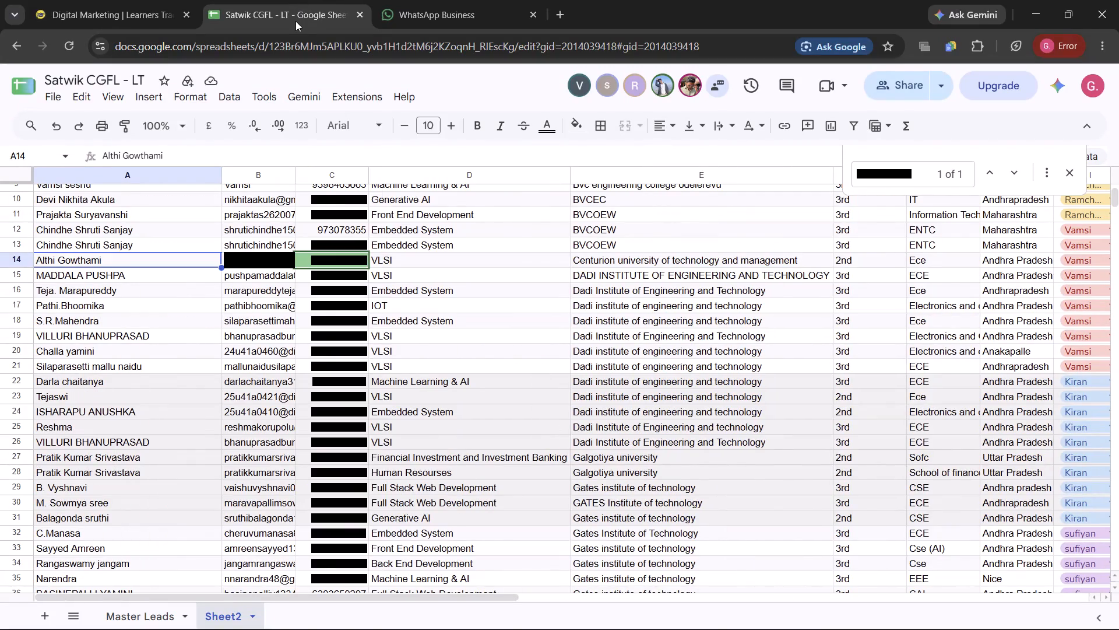
pyautogui.press('Right')
pyautogui.press('Right')
pyautogui.press('Right')
pyautogui.press('Right')
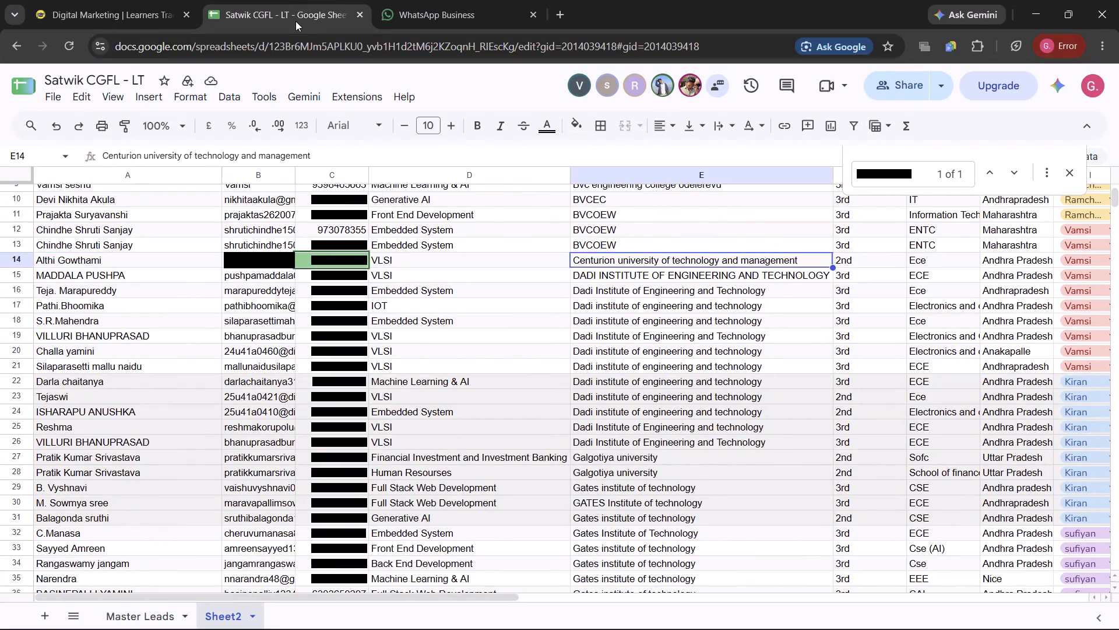
pyautogui.press('Right')
pyautogui.press('Right')
pyautogui.press('Right')
pyautogui.press('Right')
pyautogui.press('Right')
pyautogui.press('Right')
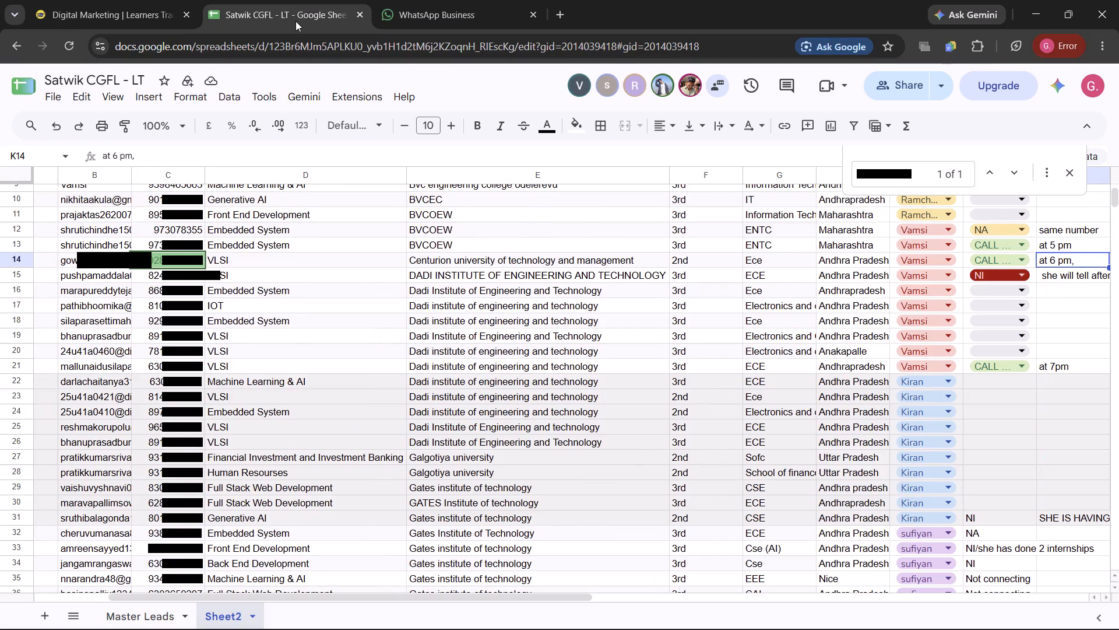
pyautogui.press('Left')
pyautogui.press('Left')
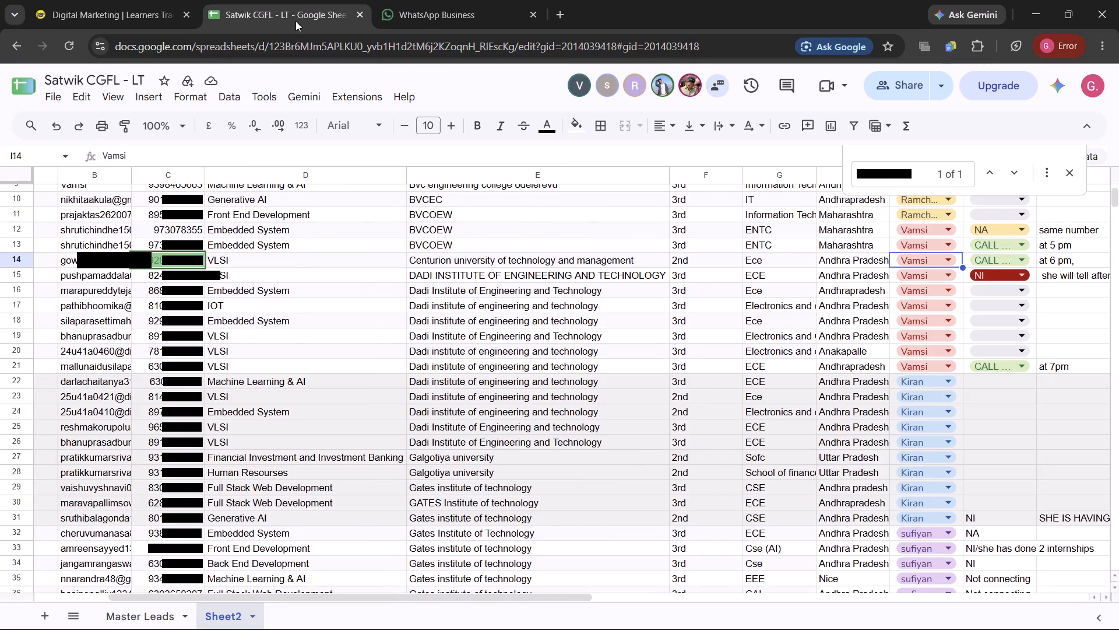
pyautogui.press('Right')
pyautogui.press('Right')
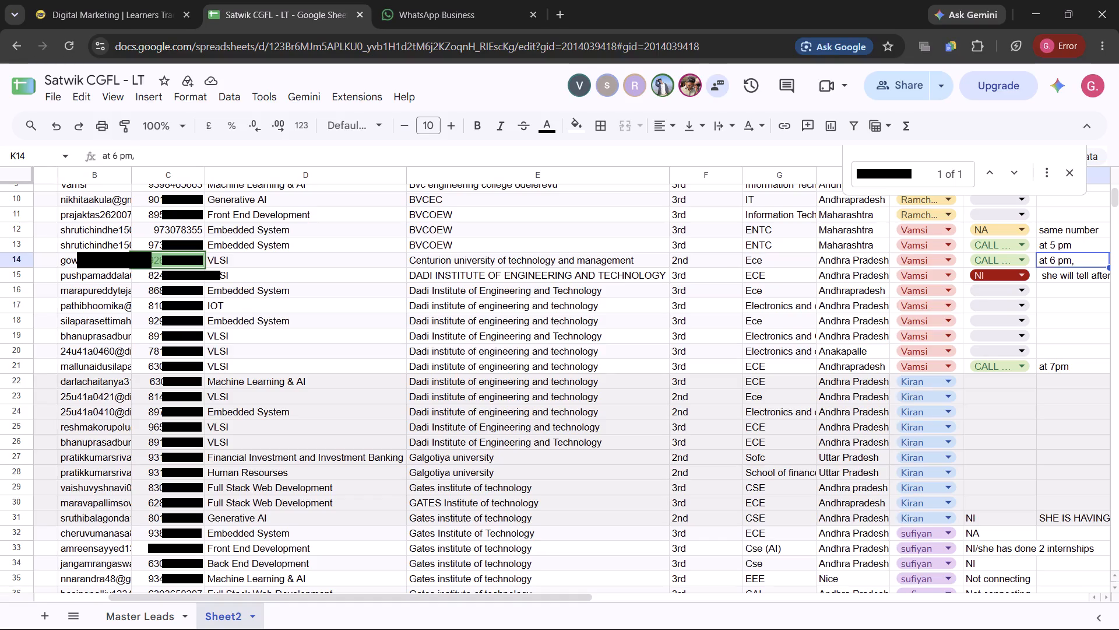
# Change the callback time in the row 14 lead's note in column K to "at 6 :30 pm,".
pyautogui.doubleClick(1057, 268)
pyautogui.press('Left')
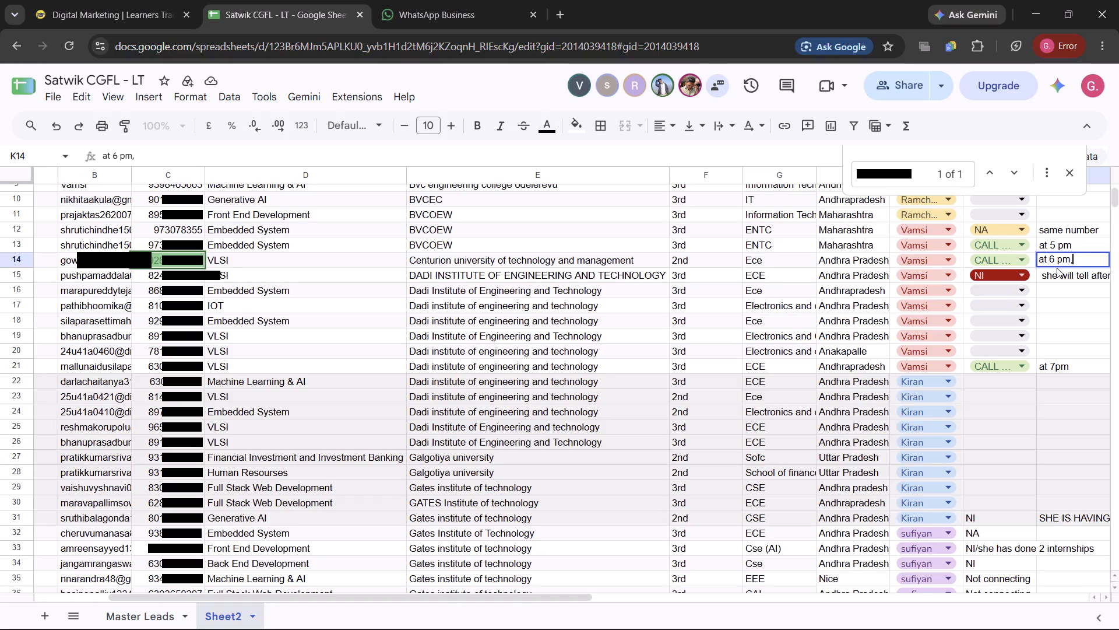
pyautogui.press('Left')
pyautogui.press('Left')
pyautogui.press('Left')
pyautogui.press(';')
pyautogui.press('BackSpace')
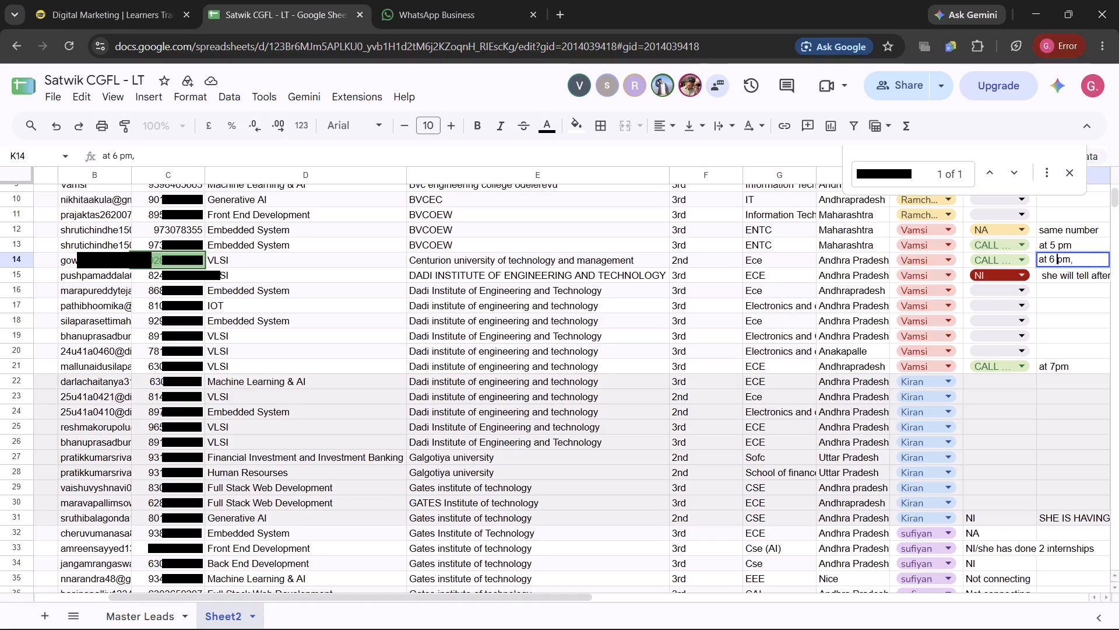
pyautogui.write(':30')
pyautogui.press('space')
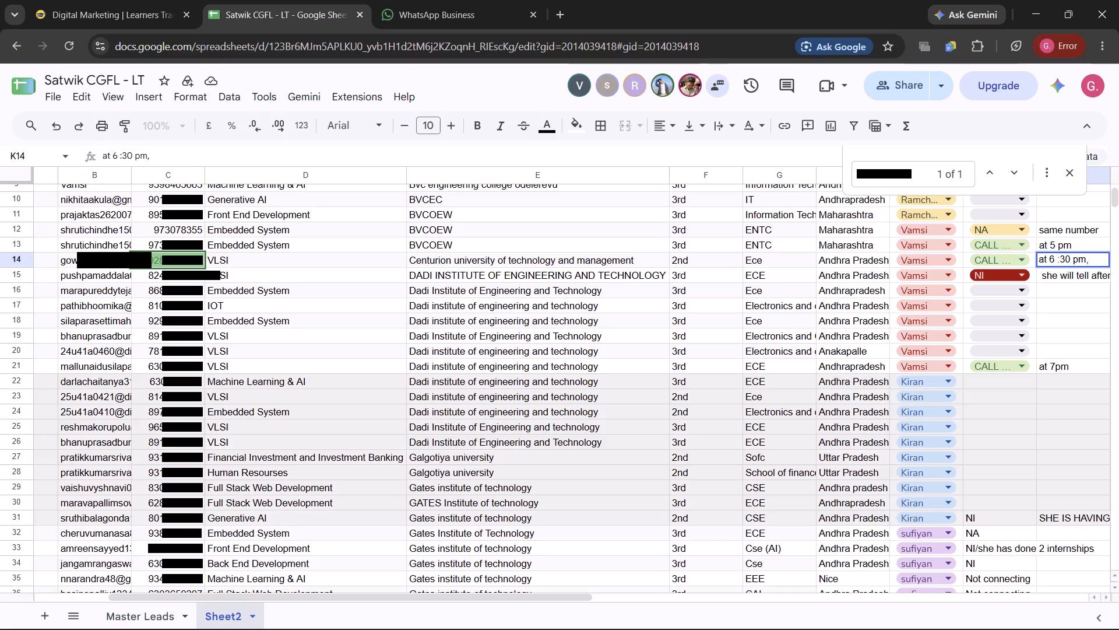
pyautogui.press('Return')
pyautogui.press('Return')
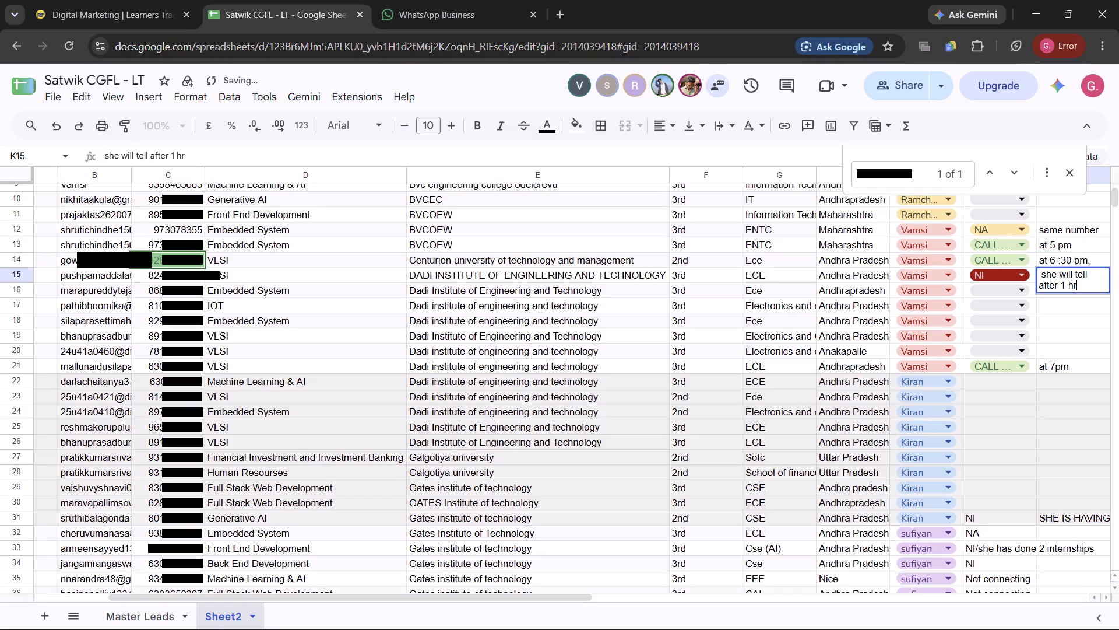
pyautogui.press('Return')
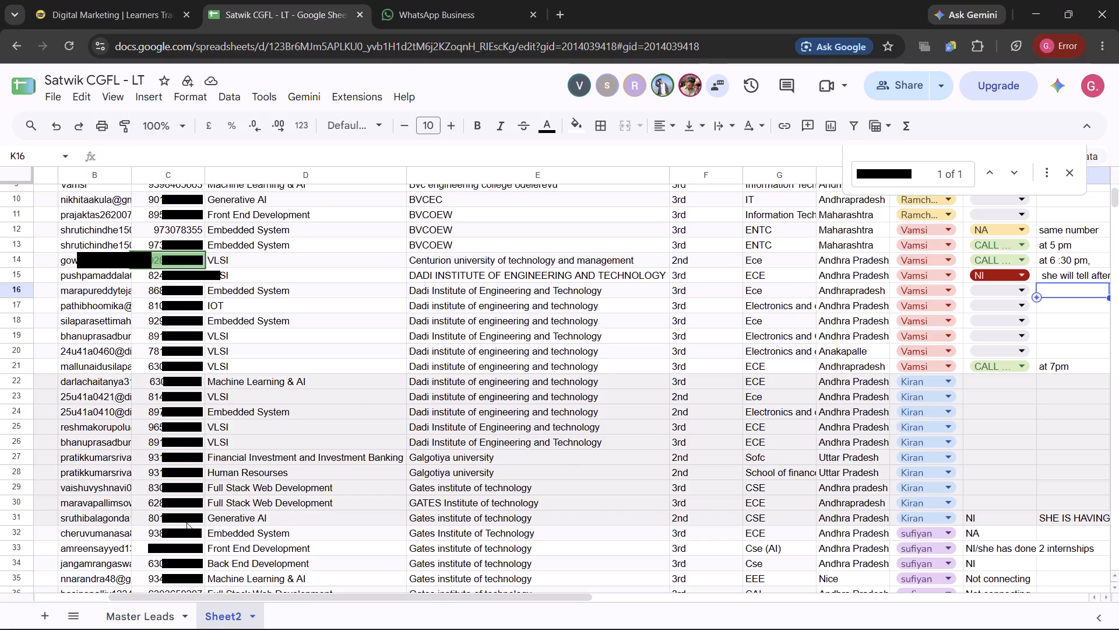
# In the Master Leads sheet, go through the row 72 lead's answers up to the call status in column T, ending on row 73's status cell.
pyautogui.click(169, 617)
pyautogui.hscroll(-1, 694, 284)
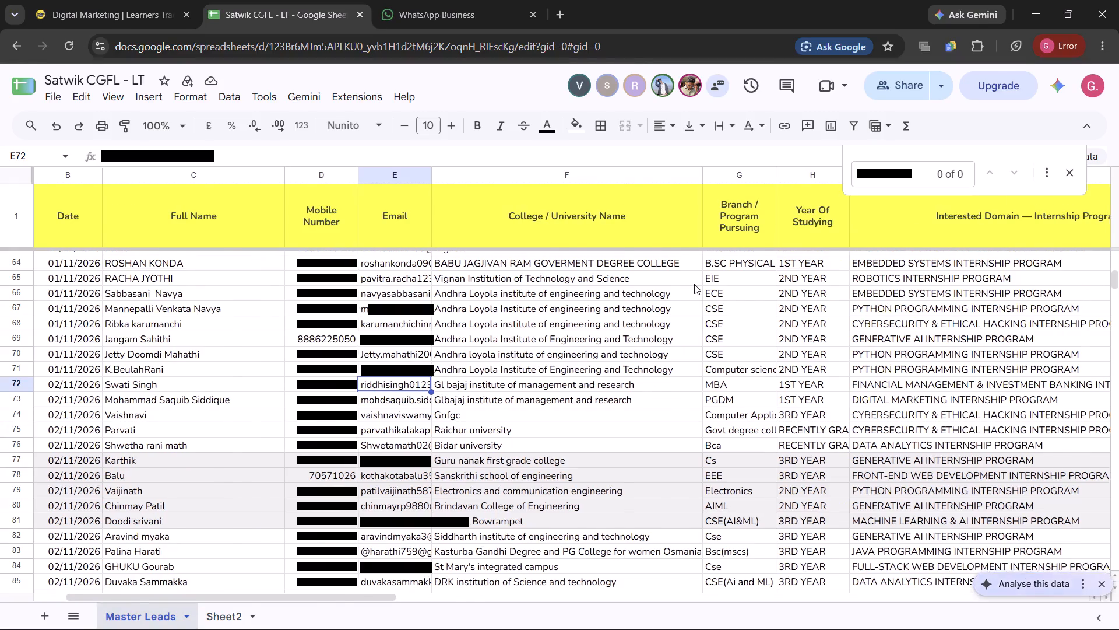
pyautogui.hscroll(-1, 694, 284)
pyautogui.press('Right')
pyautogui.press('Right')
pyautogui.press('Right')
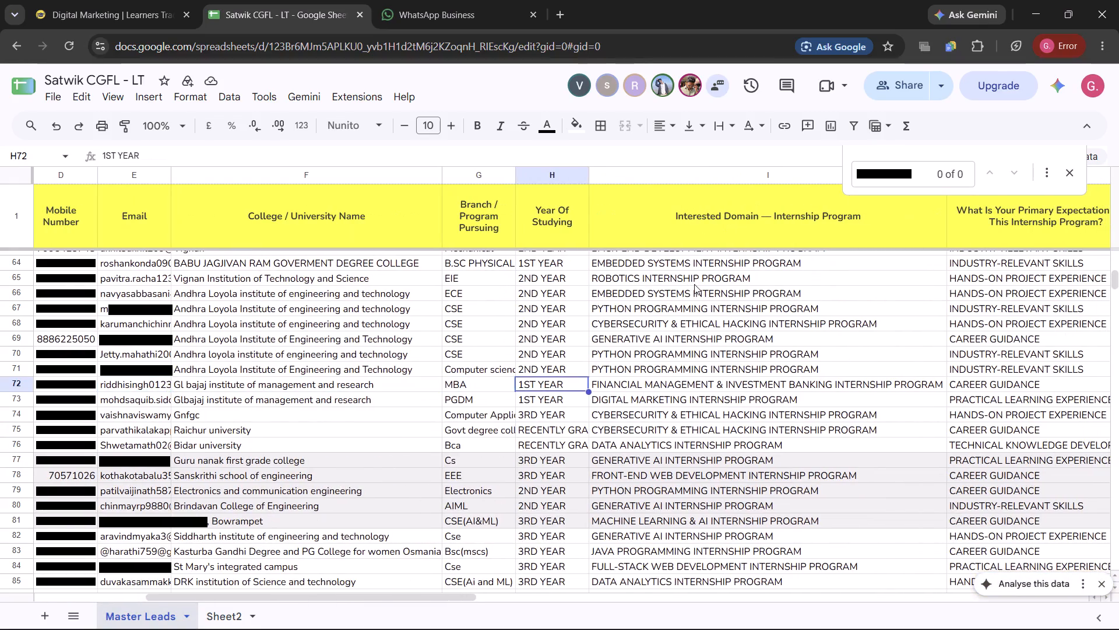
pyautogui.press('Right')
pyautogui.press('Right')
pyautogui.press('Right')
pyautogui.press('Right')
pyautogui.press('Right')
pyautogui.press('Right')
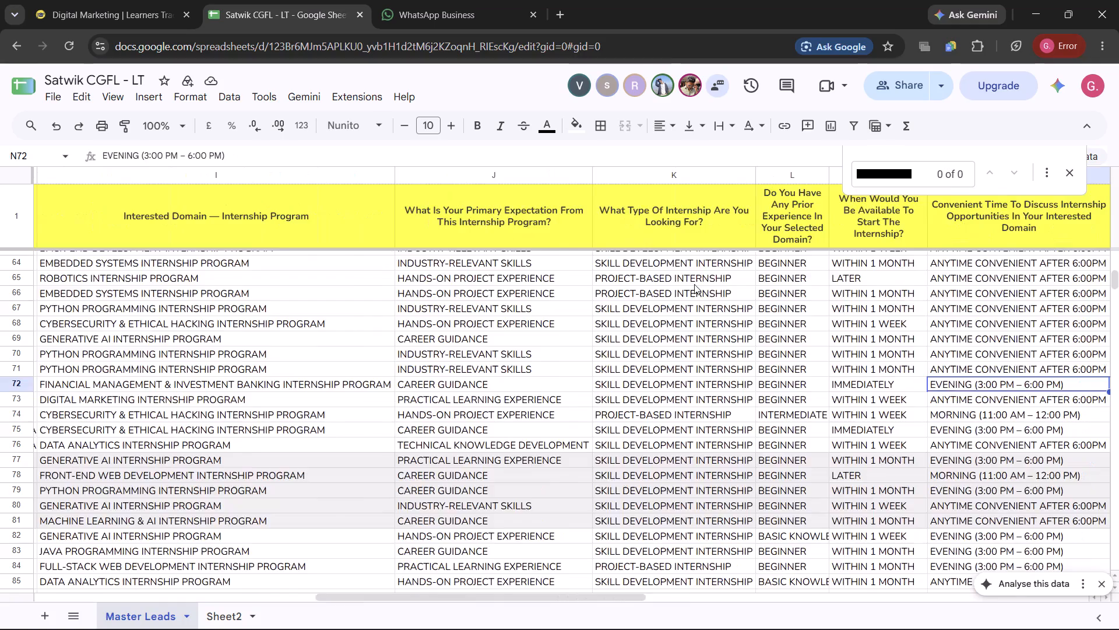
pyautogui.press('Right')
pyautogui.press('Right')
pyautogui.press('Right')
pyautogui.press('Right')
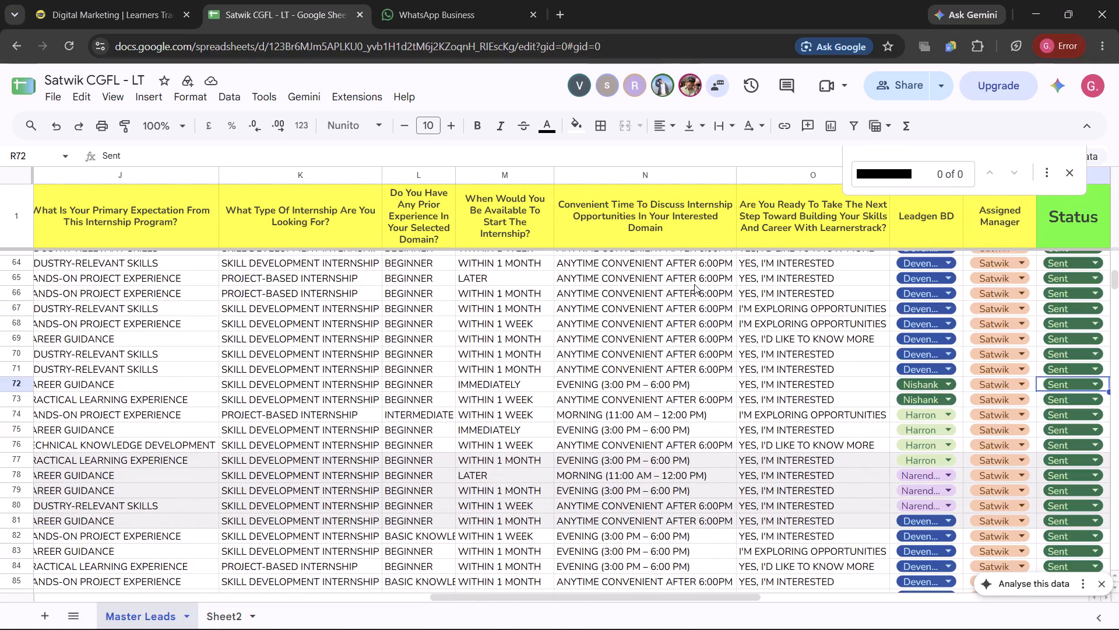
pyautogui.press('Right')
pyautogui.press('Right')
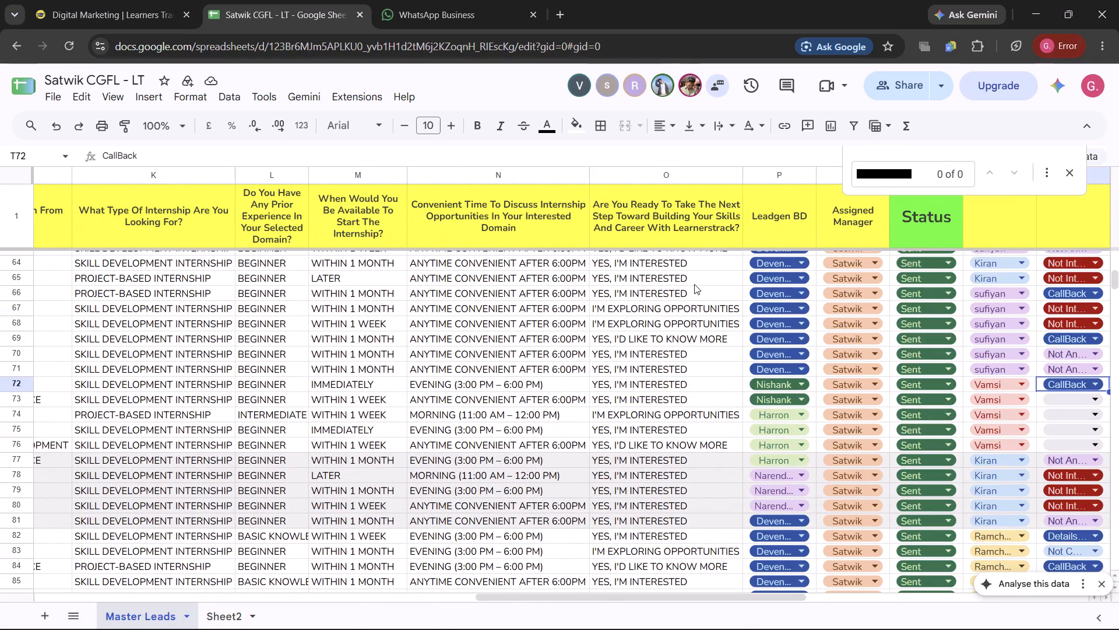
pyautogui.press('Down')
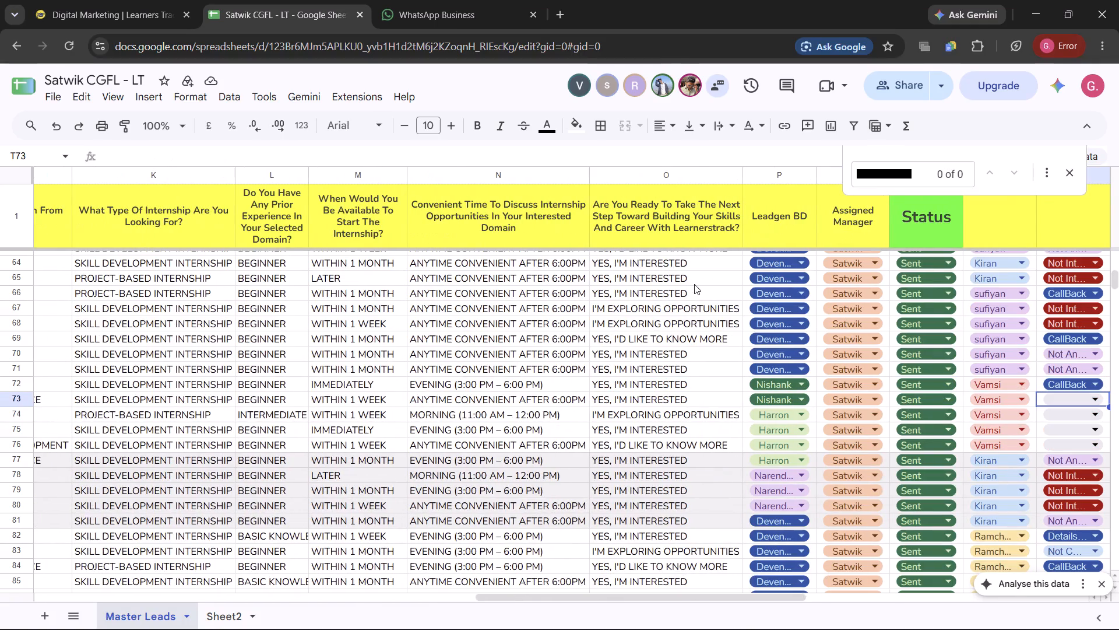
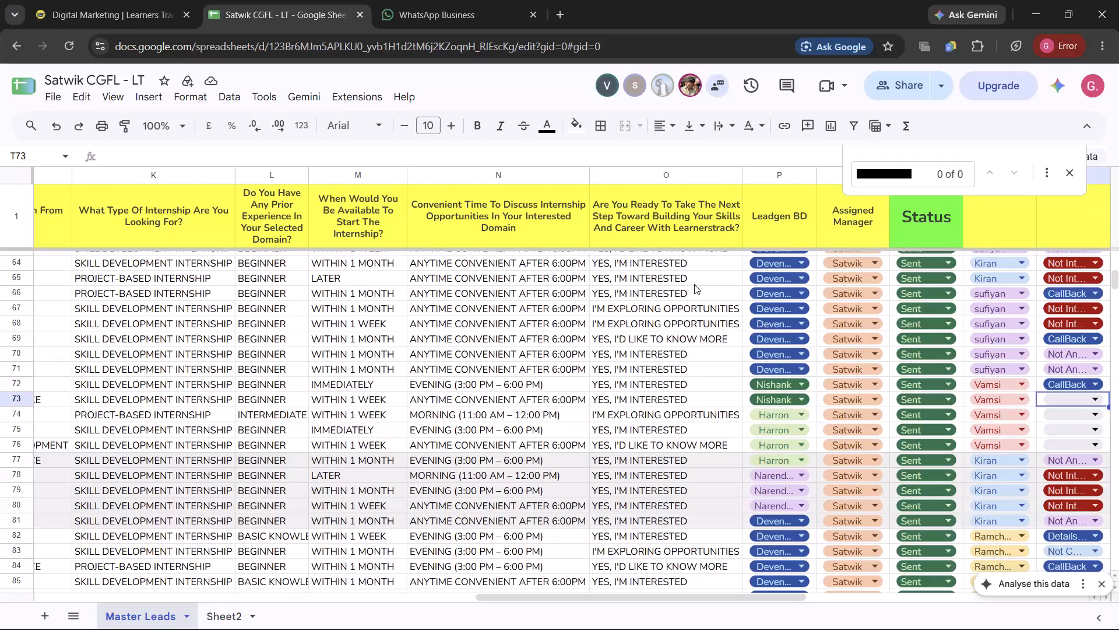
# Go back through the row 73 digital marketing lead's details, from the call status in column T to the mobile number.
pyautogui.press('Left')
pyautogui.press('Left')
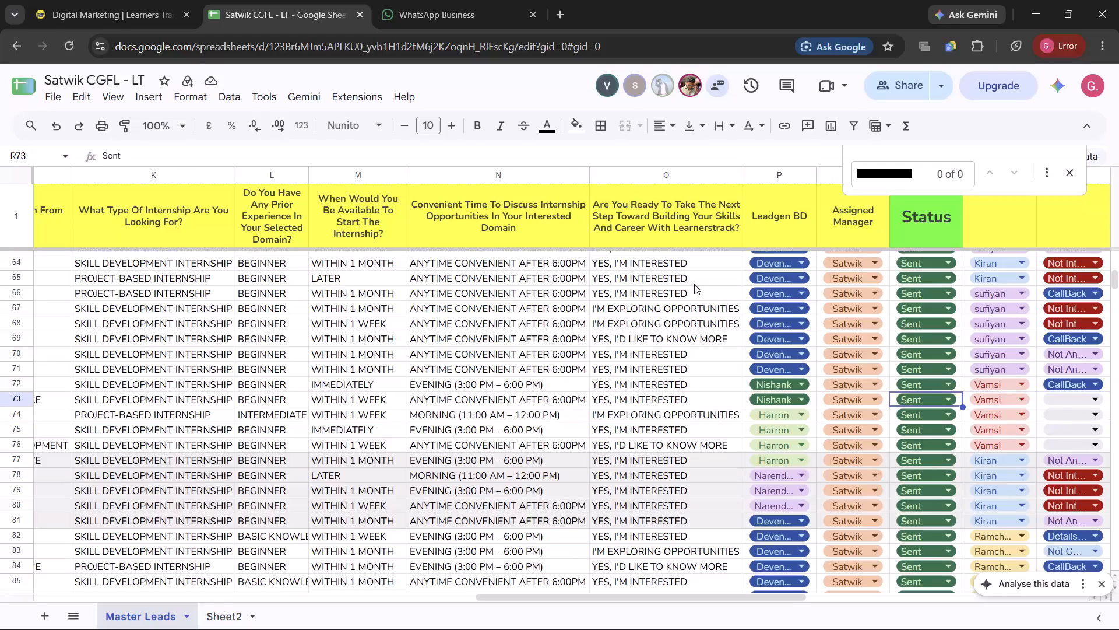
pyautogui.press('Left')
pyautogui.press('Left')
pyautogui.press('Left')
pyautogui.press('Left')
pyautogui.press('Left')
pyautogui.press('Left')
pyautogui.press('Left')
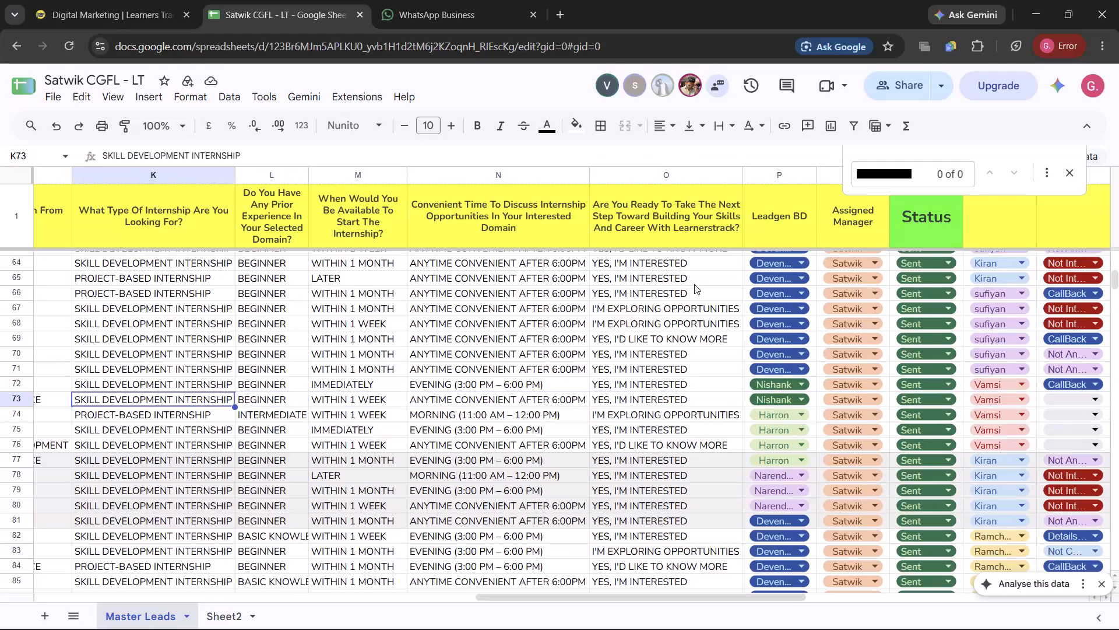
pyautogui.press('Left')
pyautogui.press('Left')
pyautogui.press('Left')
pyautogui.press('Left')
pyautogui.press('Left')
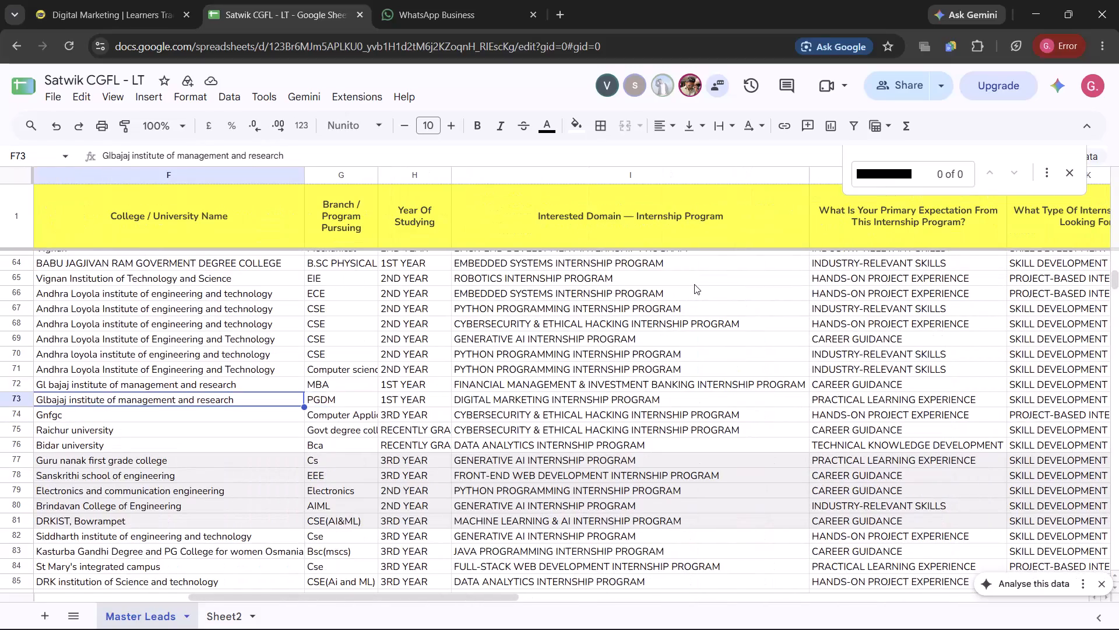
pyautogui.press('Left')
pyautogui.press('Left')
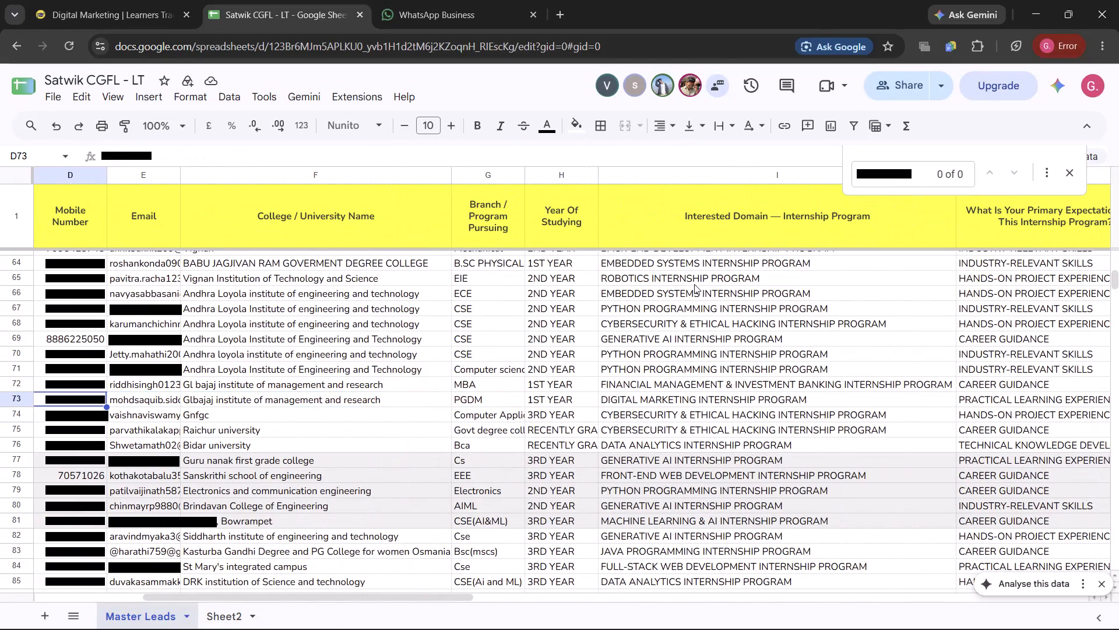